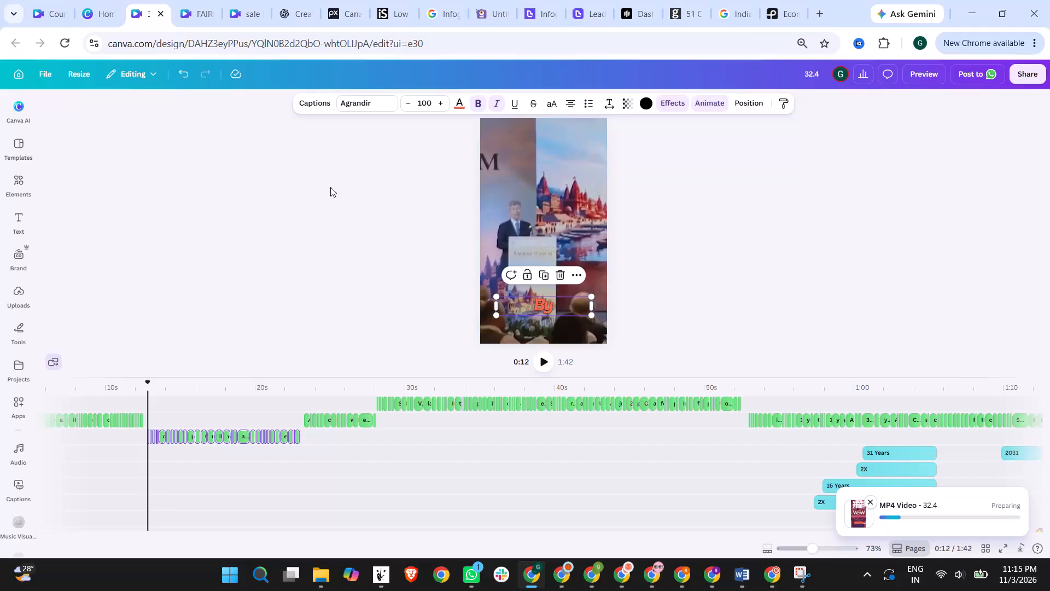
pyautogui.click(657, 578)
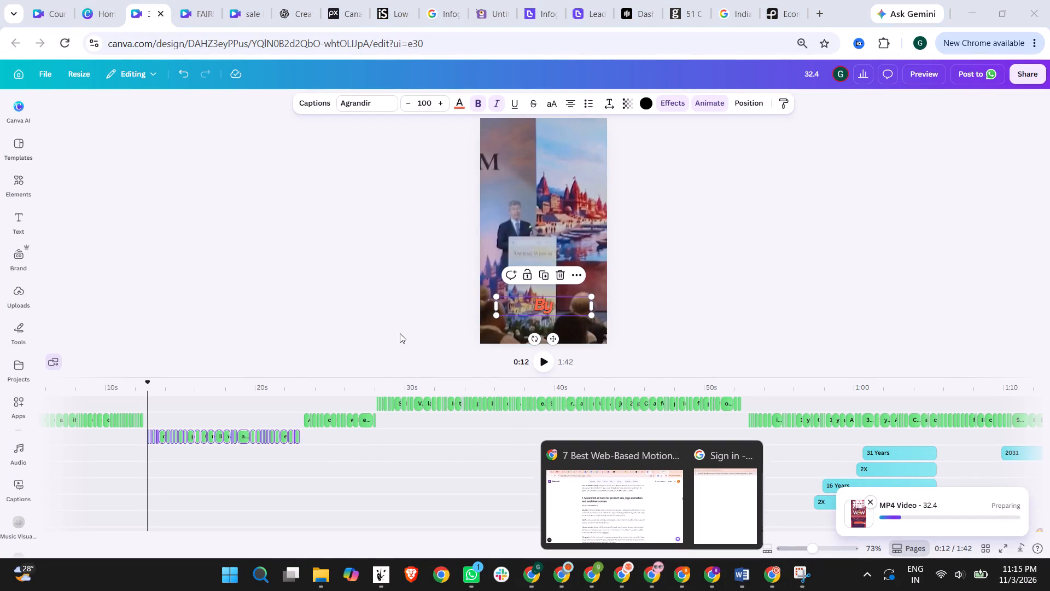
pyautogui.click(612, 513)
pyautogui.scroll(-7, 431, 344)
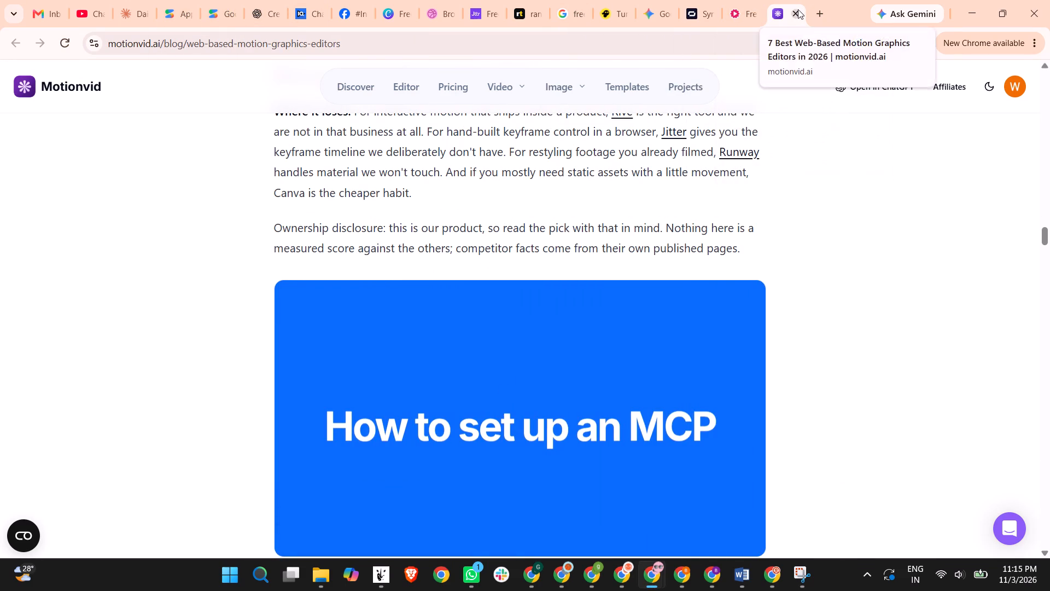
pyautogui.click(798, 9)
pyautogui.click(798, 9)
pyautogui.click(798, 9)
pyautogui.click(798, 9)
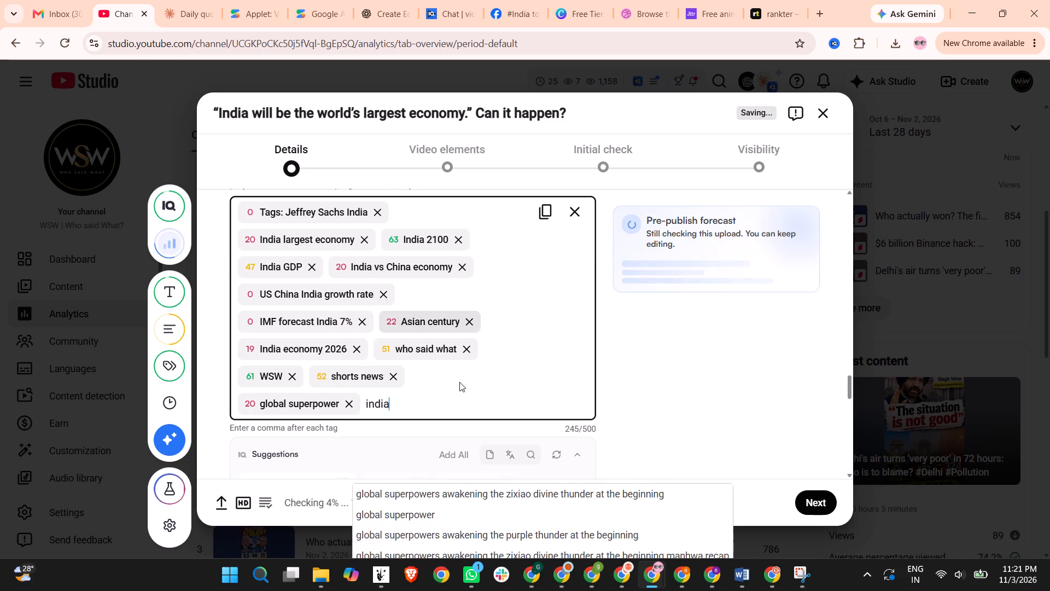
pyautogui.press('space')
pyautogui.write('gro')
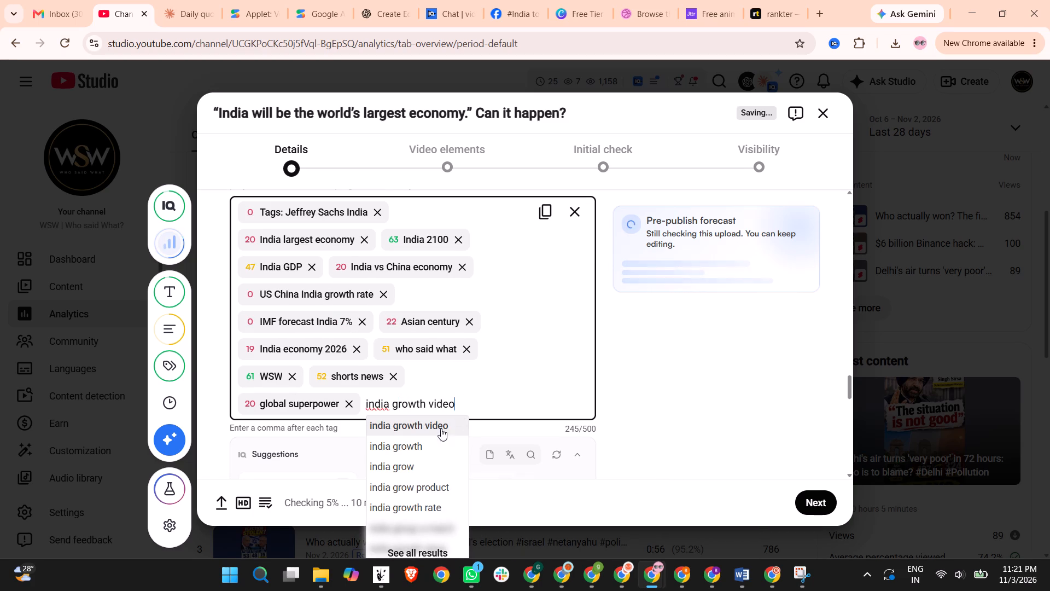
pyautogui.click(428, 445)
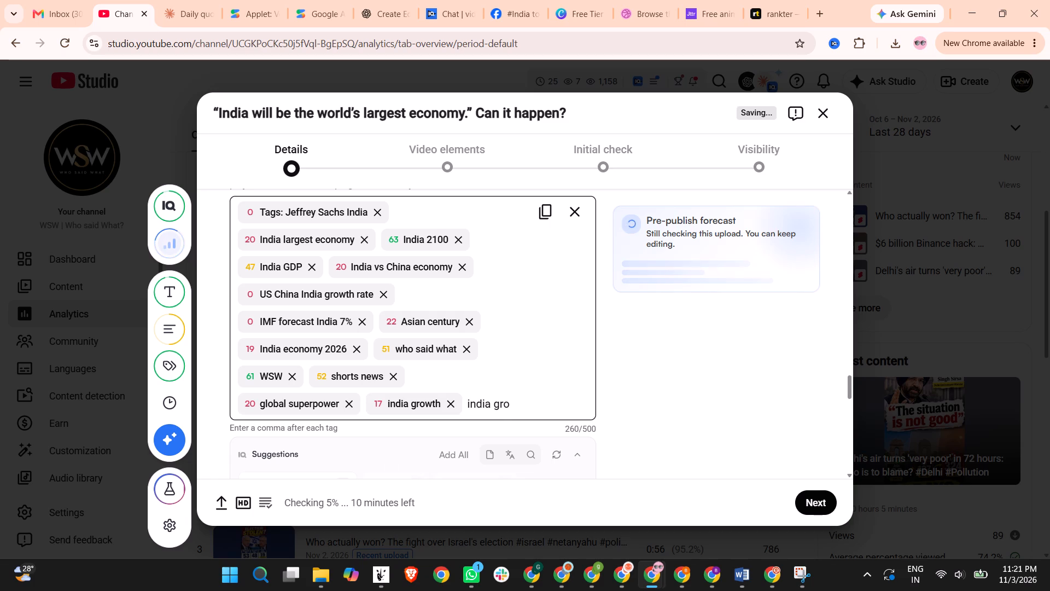
# Complete the leftover "india" tag text as "india infrastructure" and add it as a tag.
pyautogui.moveTo(510, 405); pyautogui.dragTo(495, 407)
pyautogui.write('infora')
pyautogui.press('BackSpace')
pyautogui.press('BackSpace')
pyautogui.press('BackSpace')
pyautogui.write('rastructure')
pyautogui.press('Return')
# Add the tags "chinese economy" and "us market crash" to the video.
pyautogui.write('chini')
pyautogui.press('BackSpace')
pyautogui.write('ese economony')
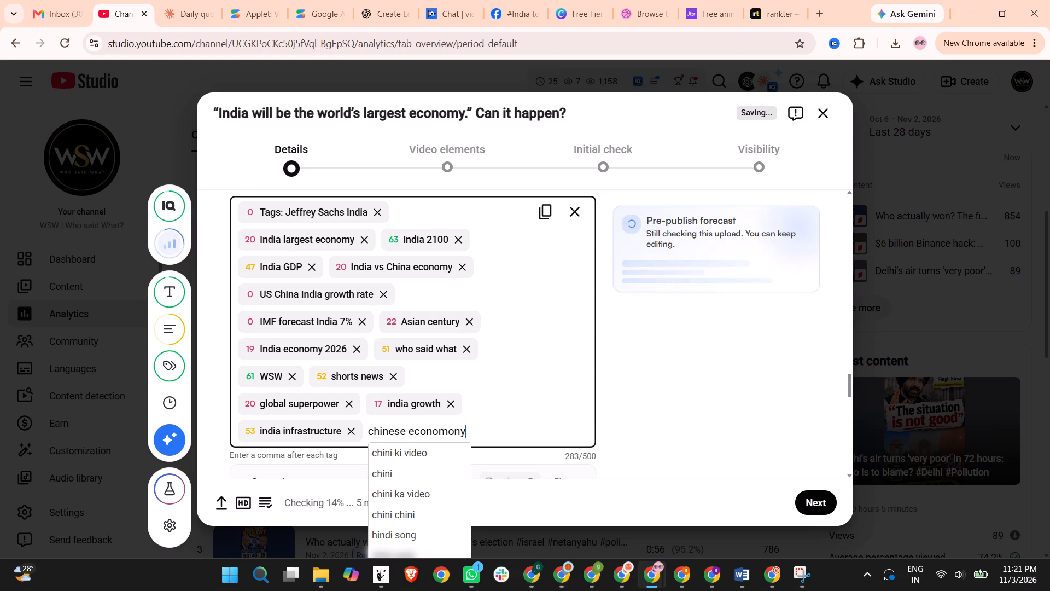
pyautogui.press('BackSpace')
pyautogui.press('BackSpace')
pyautogui.press('BackSpace')
pyautogui.press('u')
pyautogui.press('BackSpace')
pyautogui.press('y')
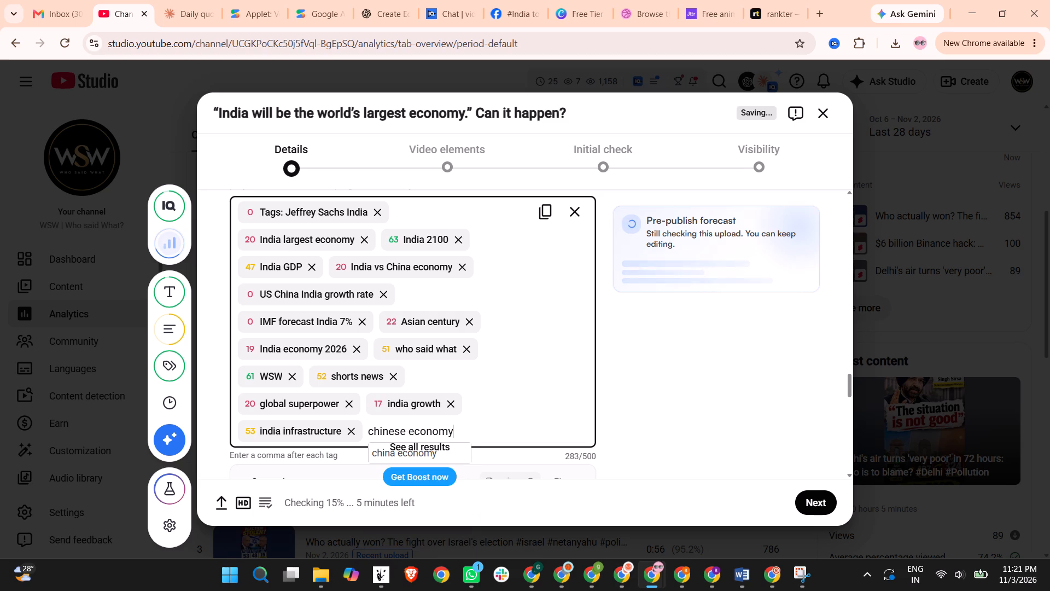
pyautogui.press('Return')
pyautogui.write('us')
pyautogui.press('space')
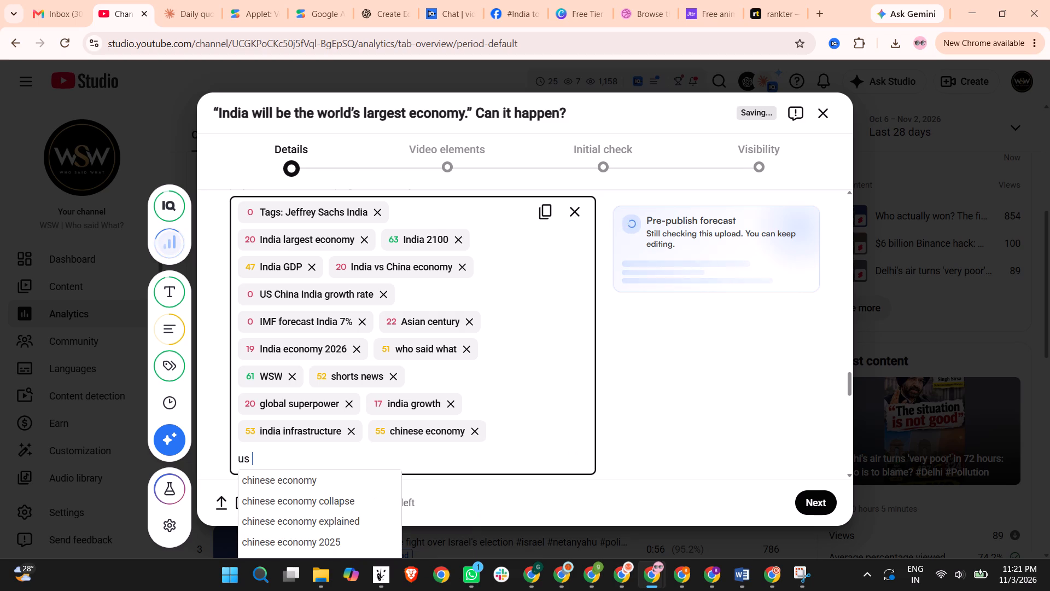
pyautogui.write('market crash')
pyautogui.press('Return')
# Start a tag with "India vs China", add the suggested tag "india vs china news", and clear the leftover text.
pyautogui.write('India vs China')
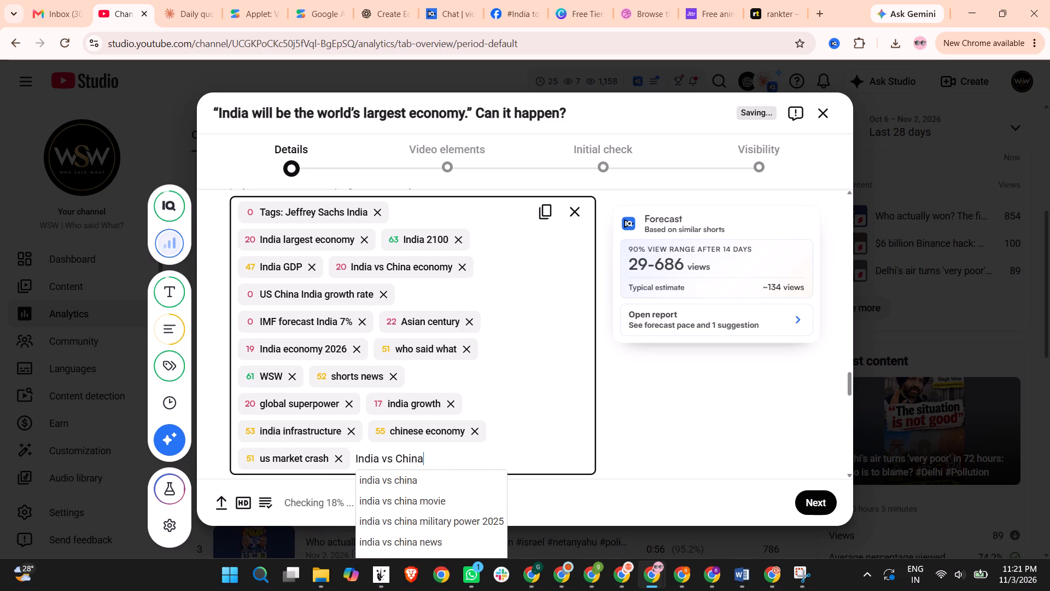
pyautogui.click(411, 545)
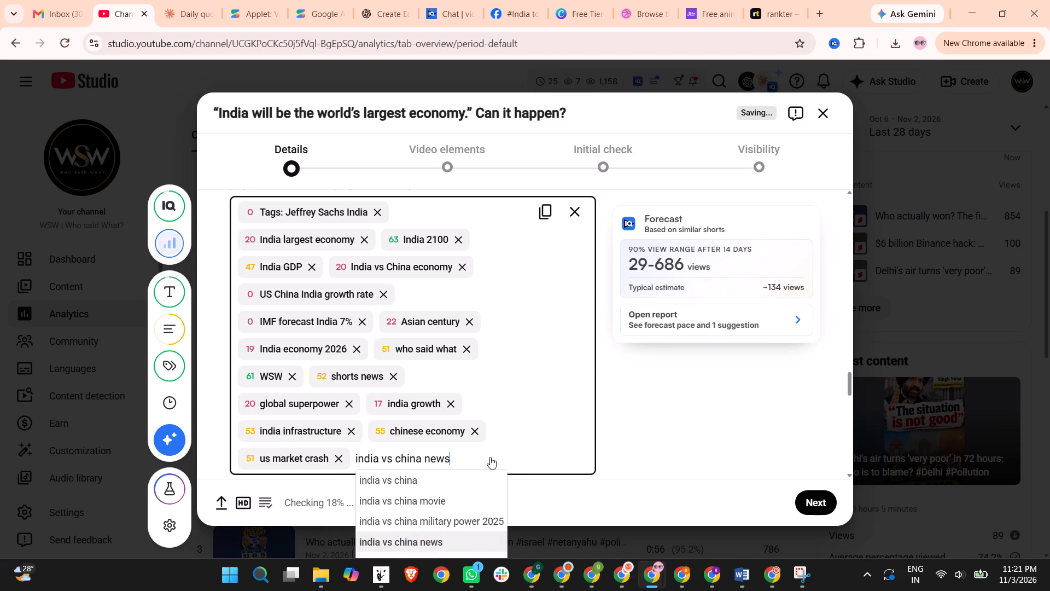
pyautogui.doubleClick(507, 460)
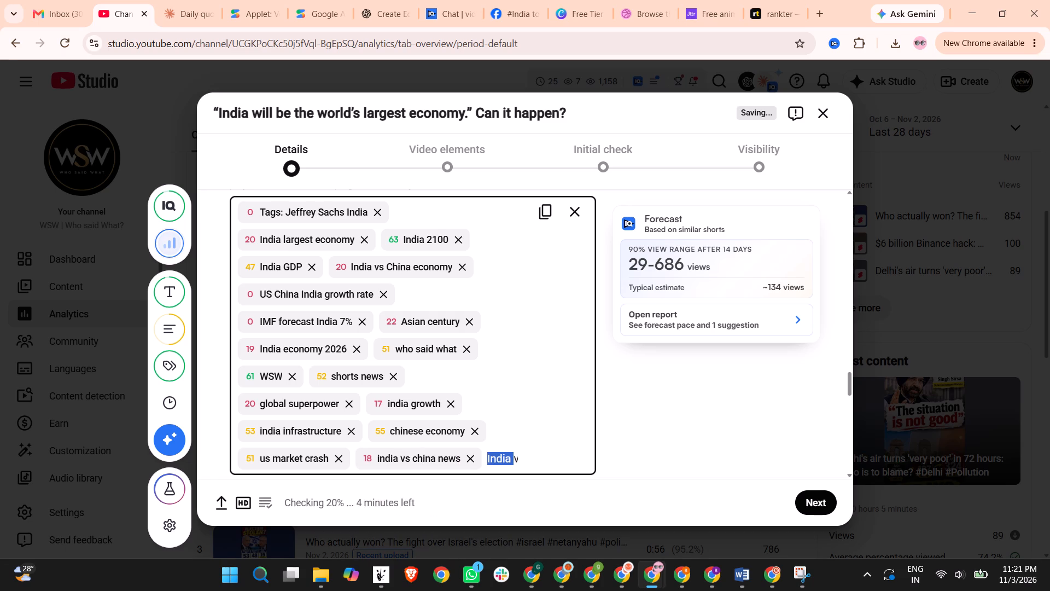
pyautogui.press('Delete')
pyautogui.press('Delete')
pyautogui.press('Delete')
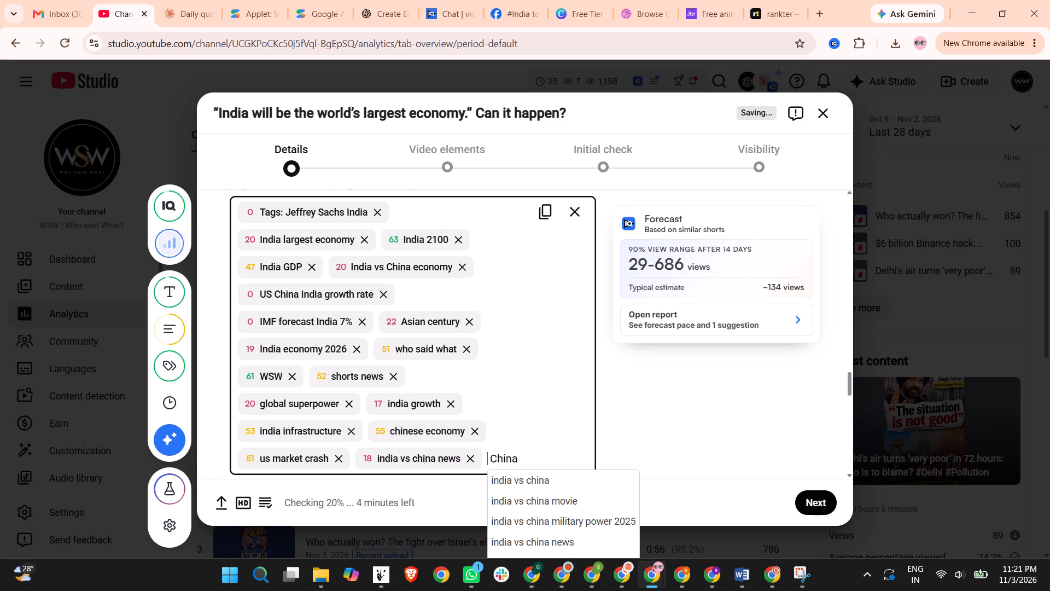
pyautogui.press('Delete')
pyautogui.press('Delete')
pyautogui.press('Delete')
pyautogui.press('Delete')
pyautogui.press('Delete')
pyautogui.press('Delete')
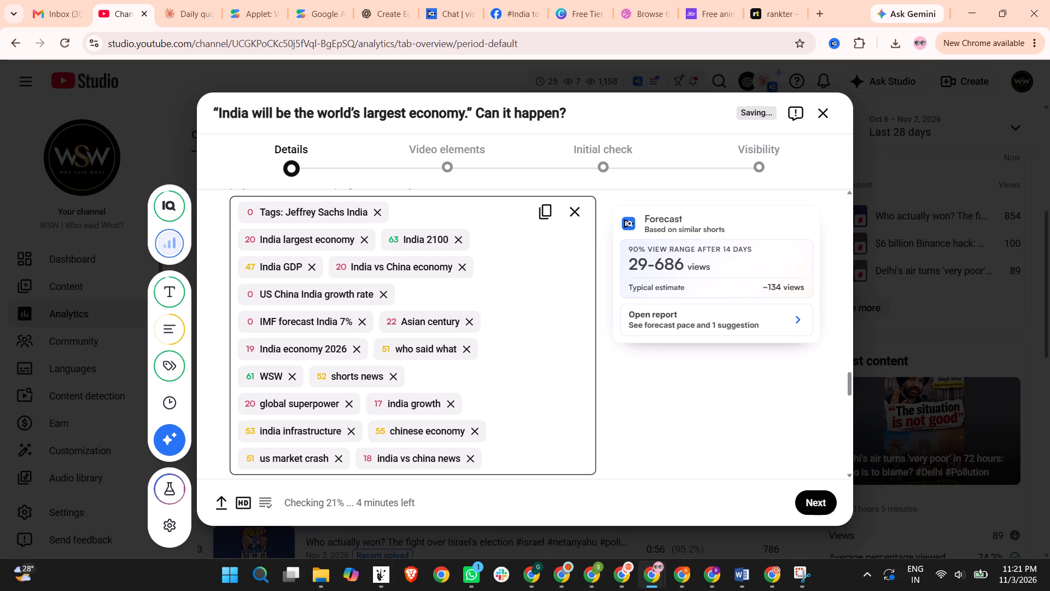
# Replace the tag "Tags: Jeffrey Sachs India" with the tag "jeffrey sachs india".
pyautogui.click(380, 210)
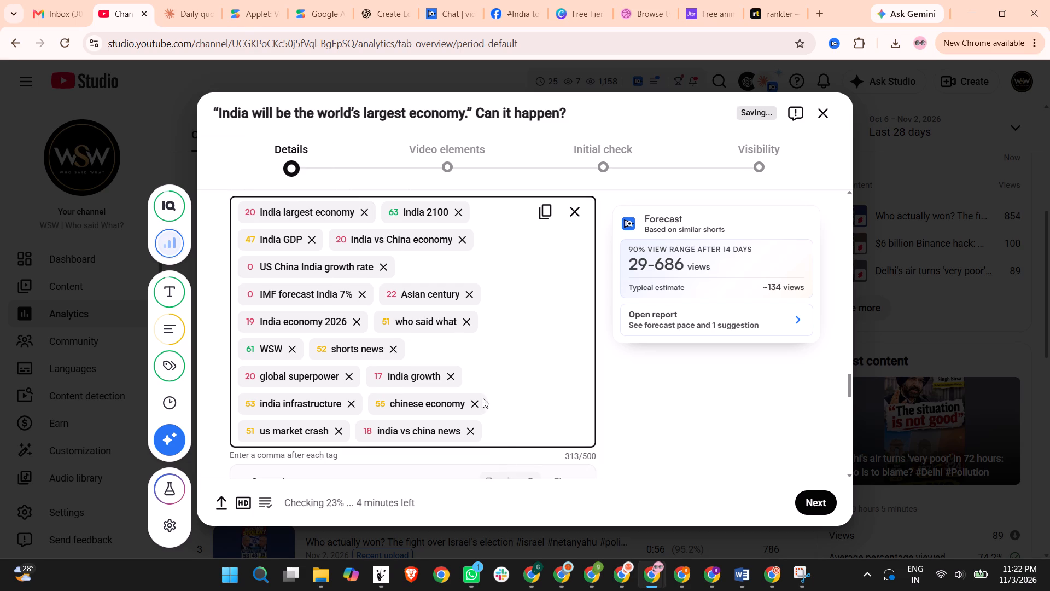
pyautogui.click(501, 428)
pyautogui.write('jeffrey sachs india')
pyautogui.press('Return')
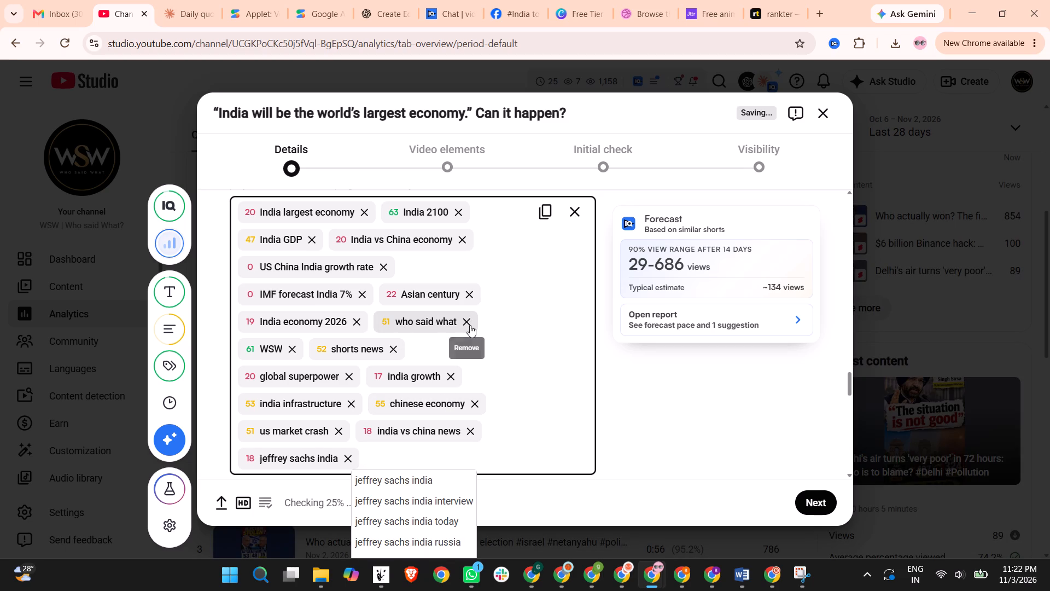
# Add the suggested tag "viksit bharat 2047", and replace the leftover "viksit" text with the tag "make in india".
pyautogui.write('viksit')
pyautogui.press('space')
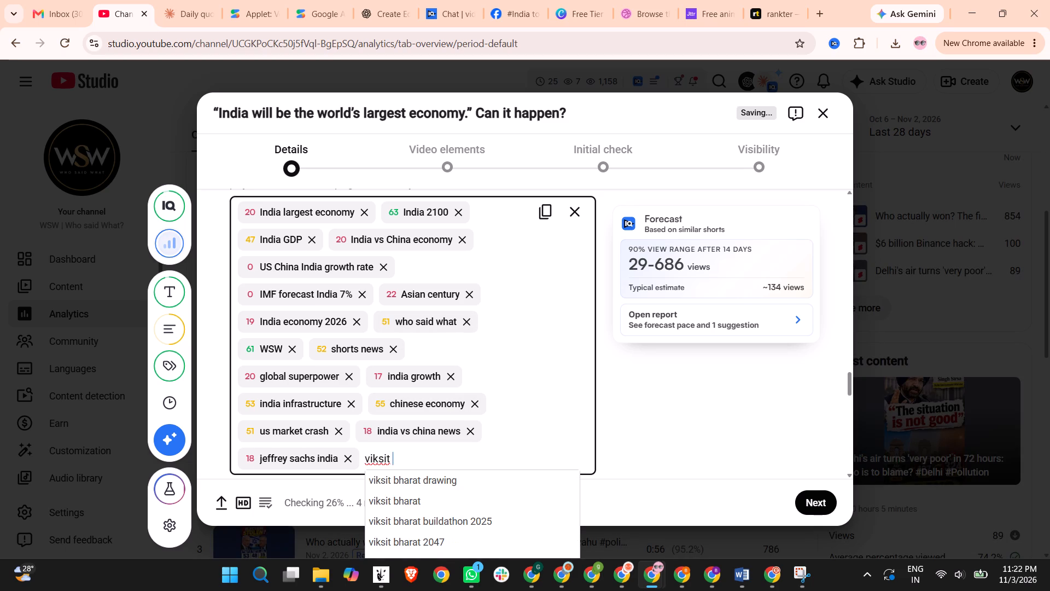
pyautogui.click(423, 539)
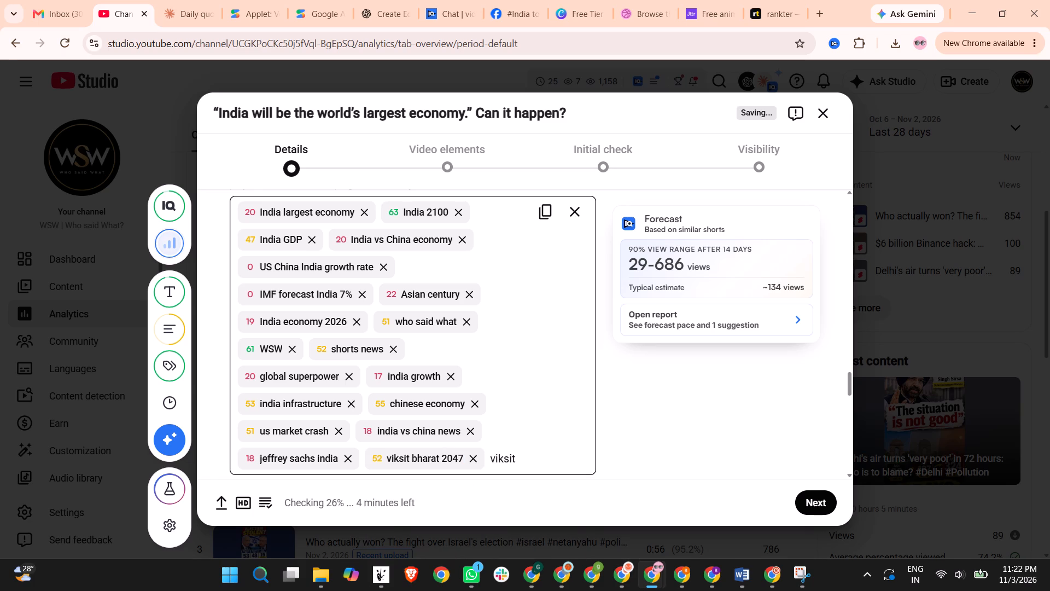
pyautogui.moveTo(492, 459); pyautogui.dragTo(518, 459)
pyautogui.write('make in india')
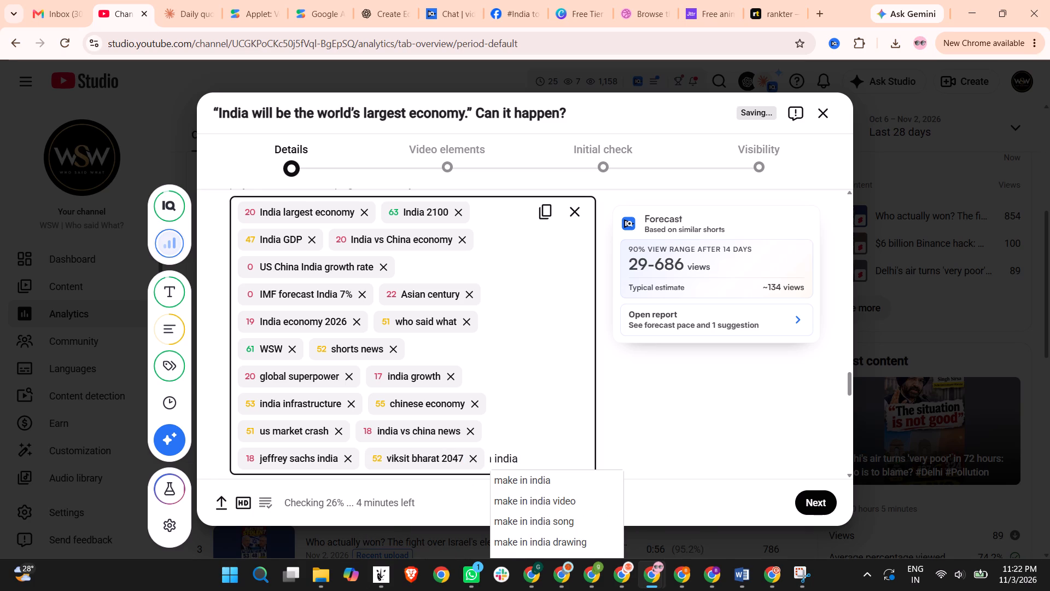
pyautogui.press('Return')
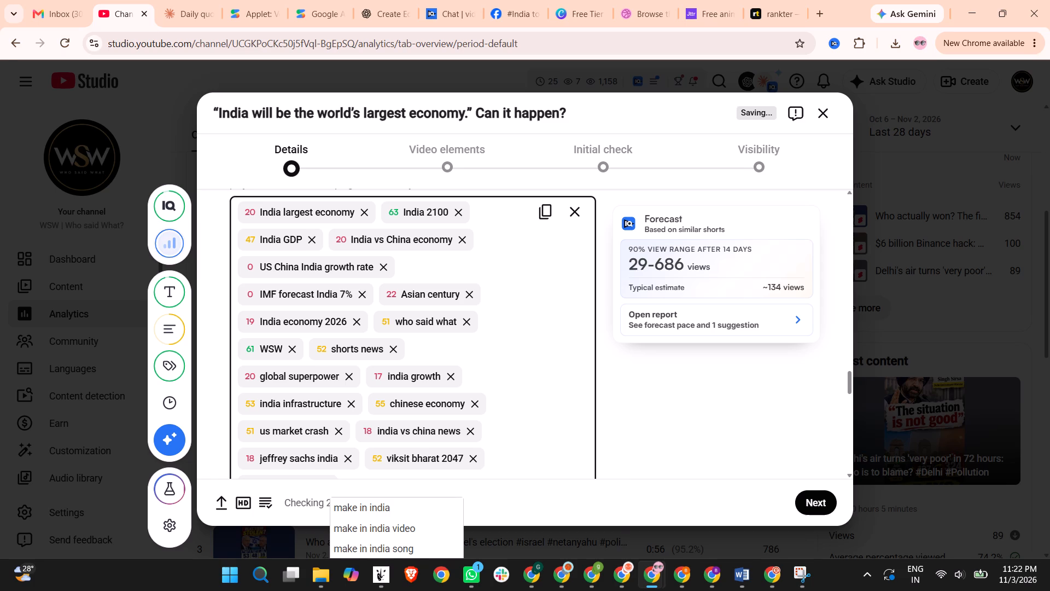
# Add the tags "us economy" and "europe economy" to the video.
pyautogui.write('us economy')
pyautogui.press('Return')
pyautogui.write('europe economy')
pyautogui.press('Return')
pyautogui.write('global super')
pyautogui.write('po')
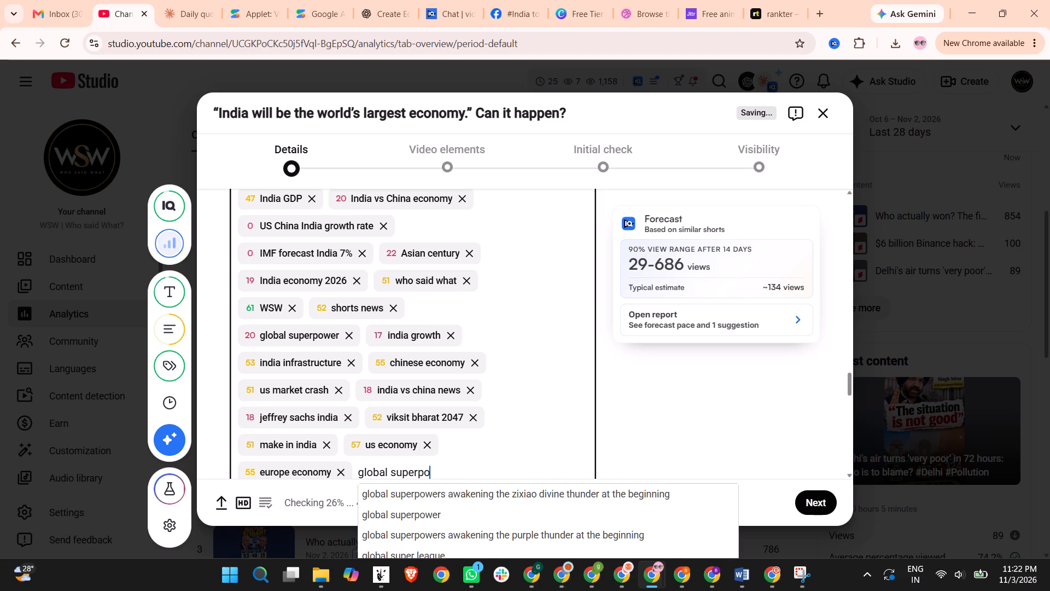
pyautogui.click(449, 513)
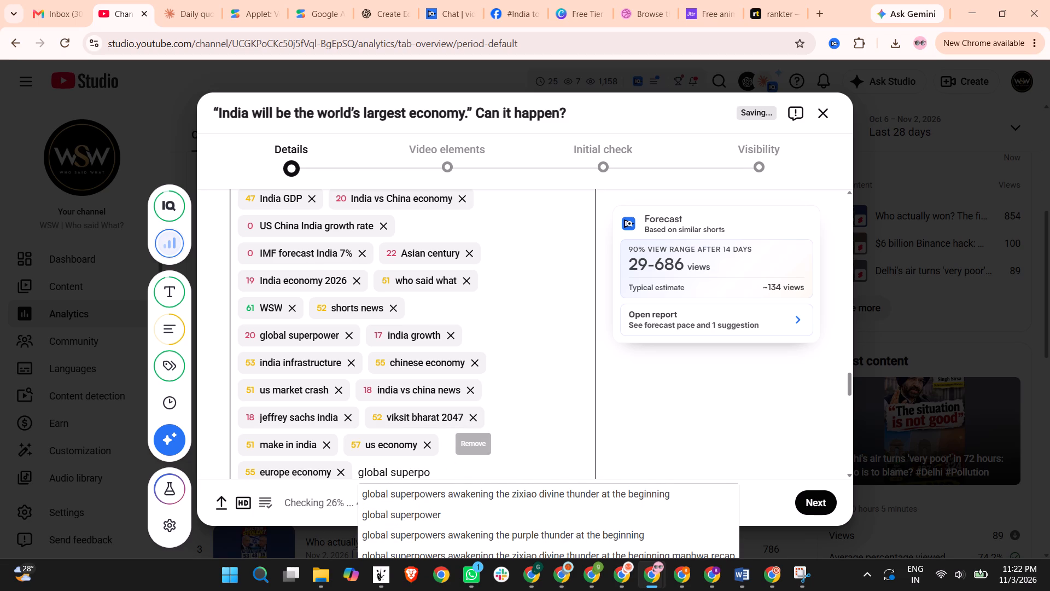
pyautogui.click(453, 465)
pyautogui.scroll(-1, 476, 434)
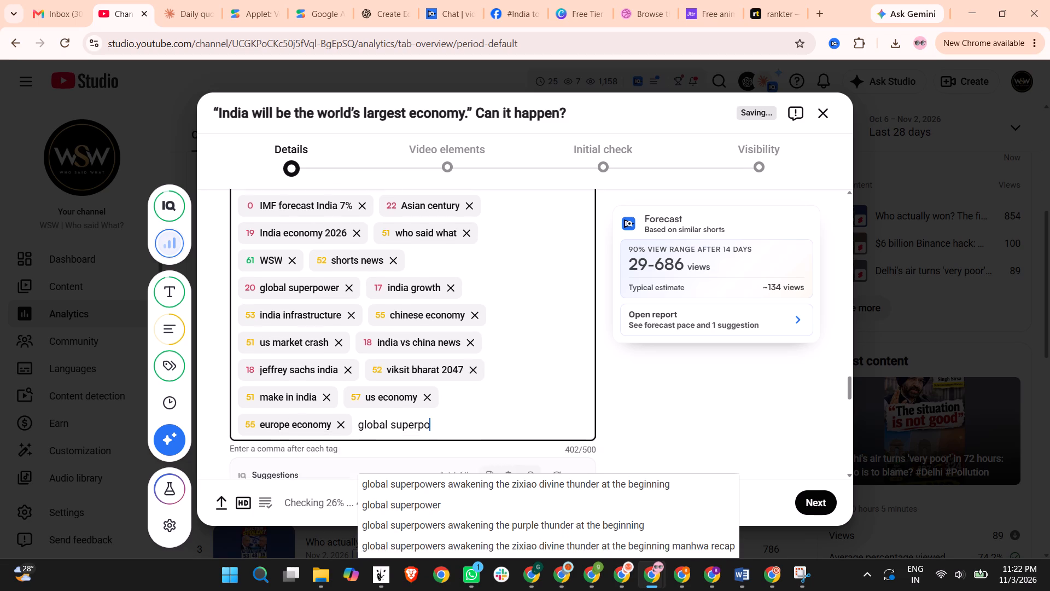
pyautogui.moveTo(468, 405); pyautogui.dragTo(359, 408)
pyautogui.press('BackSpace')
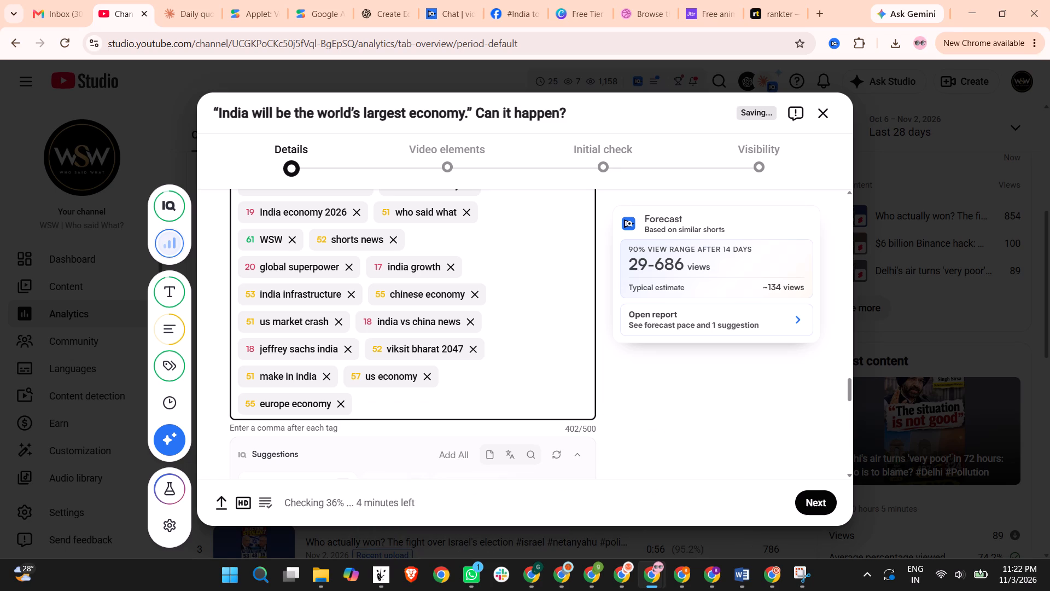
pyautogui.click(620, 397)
# Add the suggested tags "narendra modi" and "xi jinping" to the video.
pyautogui.scroll(-3, 501, 334)
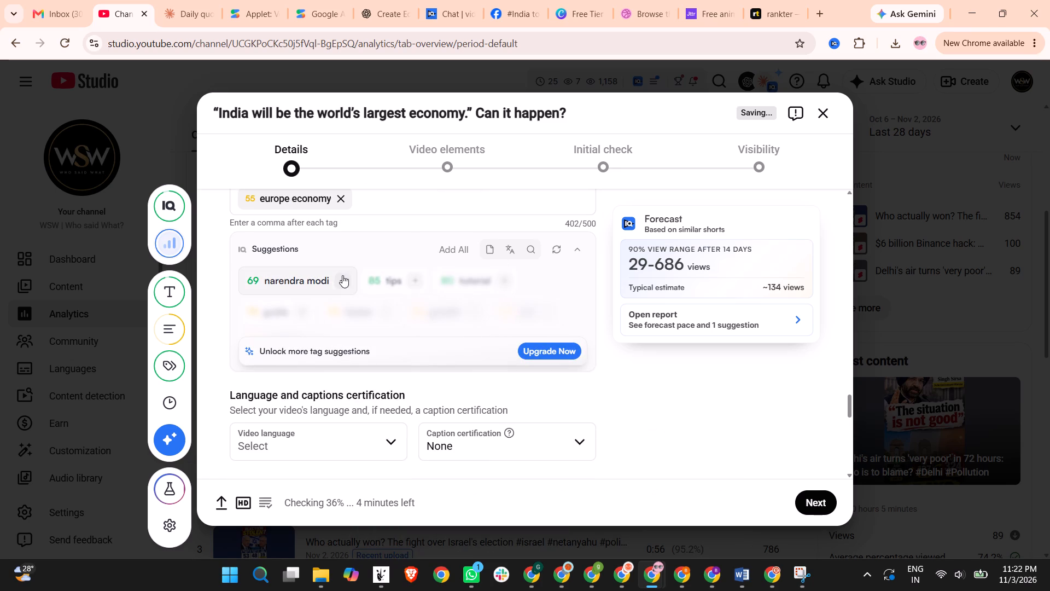
pyautogui.click(342, 275)
pyautogui.scroll(2, 457, 267)
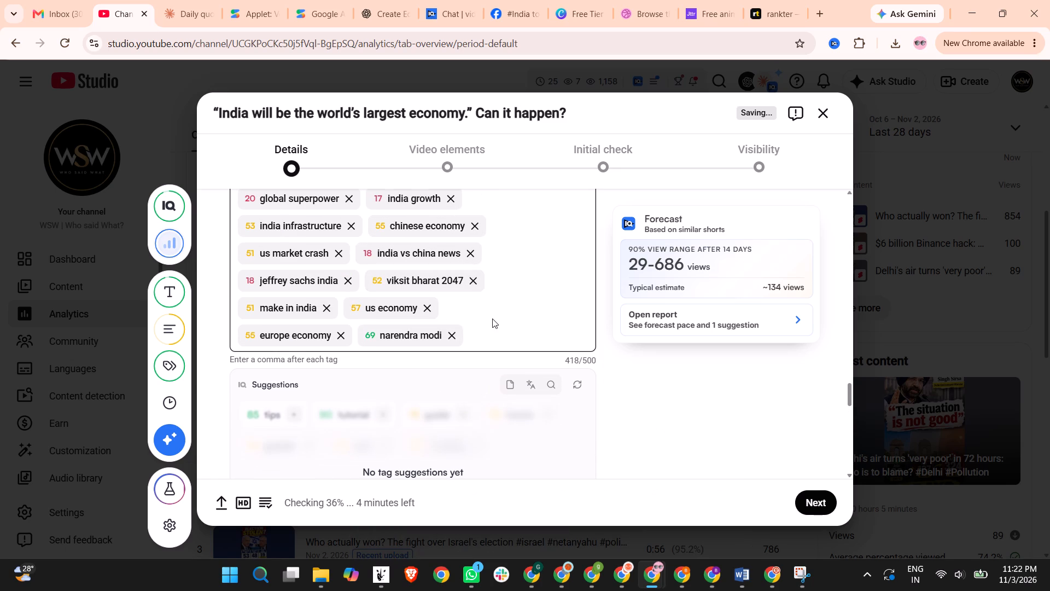
pyautogui.click(489, 336)
pyautogui.write('xi jin')
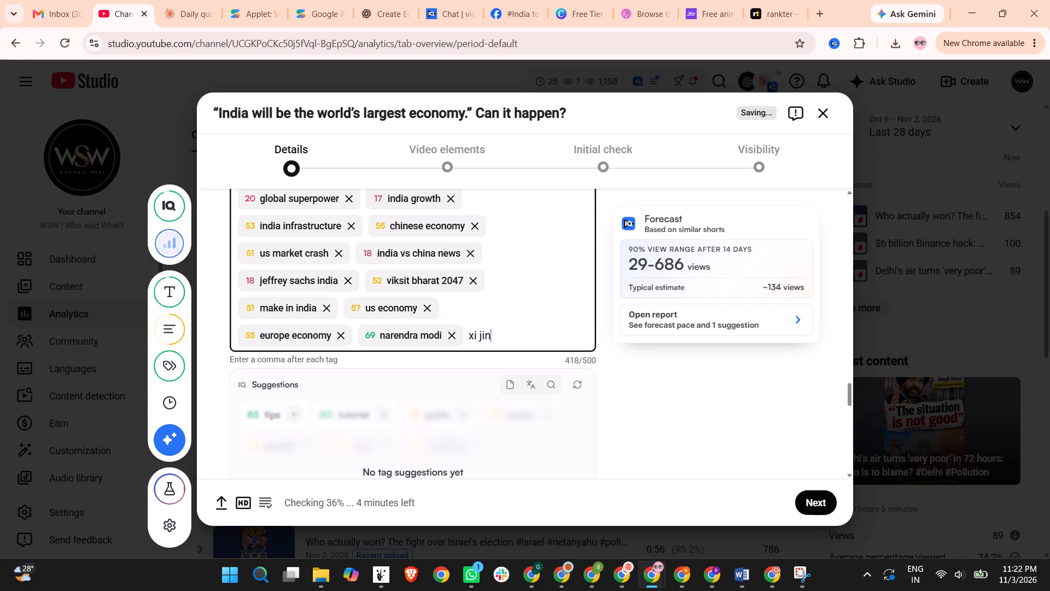
pyautogui.click(524, 358)
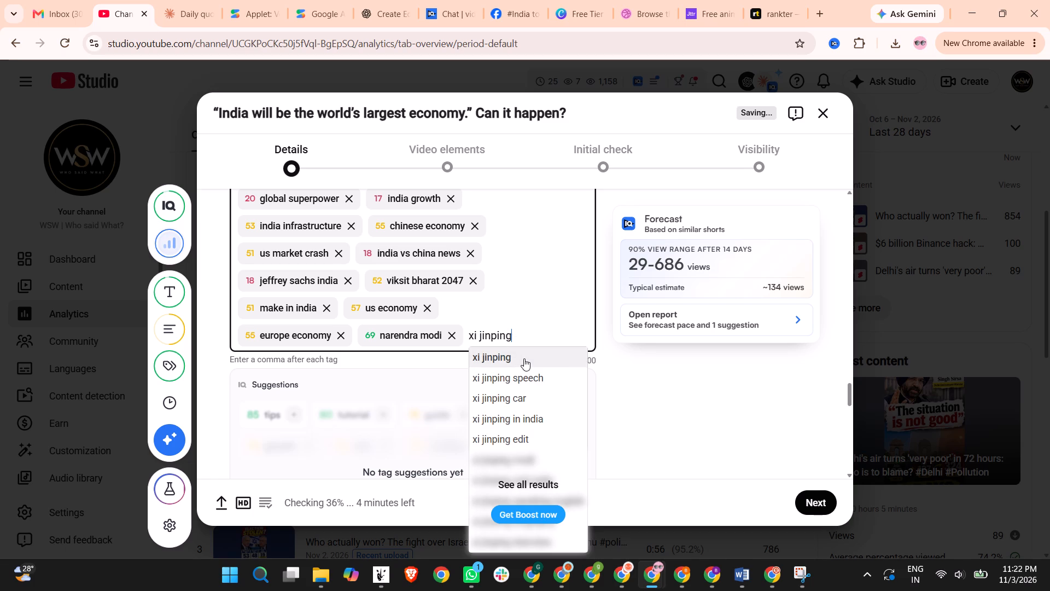
# Add the tag "donald trump" to the video.
pyautogui.write('don')
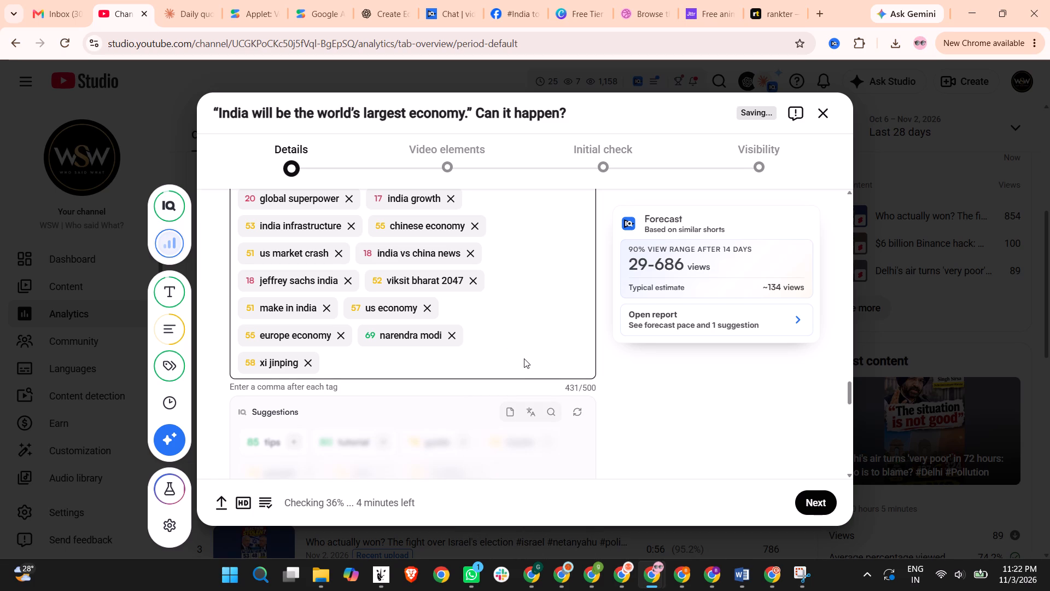
pyautogui.click(436, 360)
pyautogui.write('dn')
pyautogui.press('BackSpace')
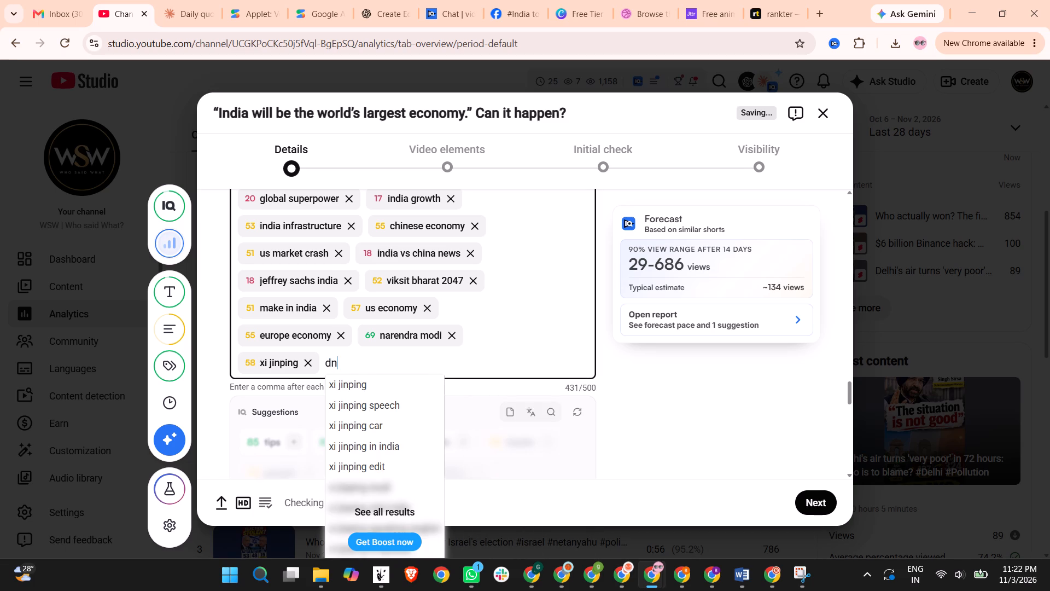
pyautogui.write('onal')
pyautogui.press('space')
pyautogui.press('BackSpace')
pyautogui.write('d trump')
pyautogui.press('Return')
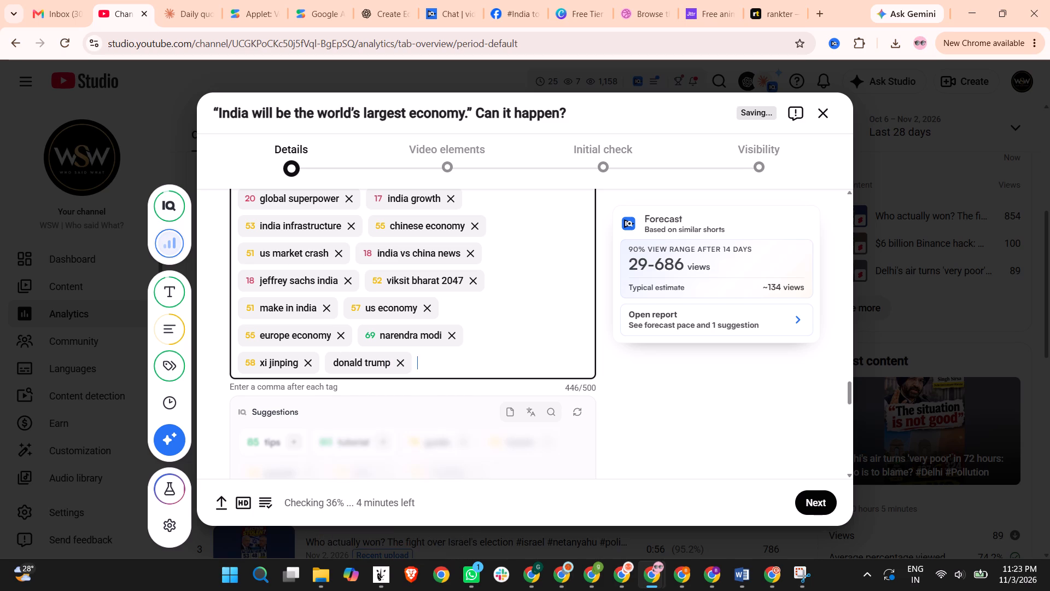
# Add the suggested tag "market boom", and replace its leftover text with the tag "international news".
pyautogui.press('m')
pyautogui.write('arket boom')
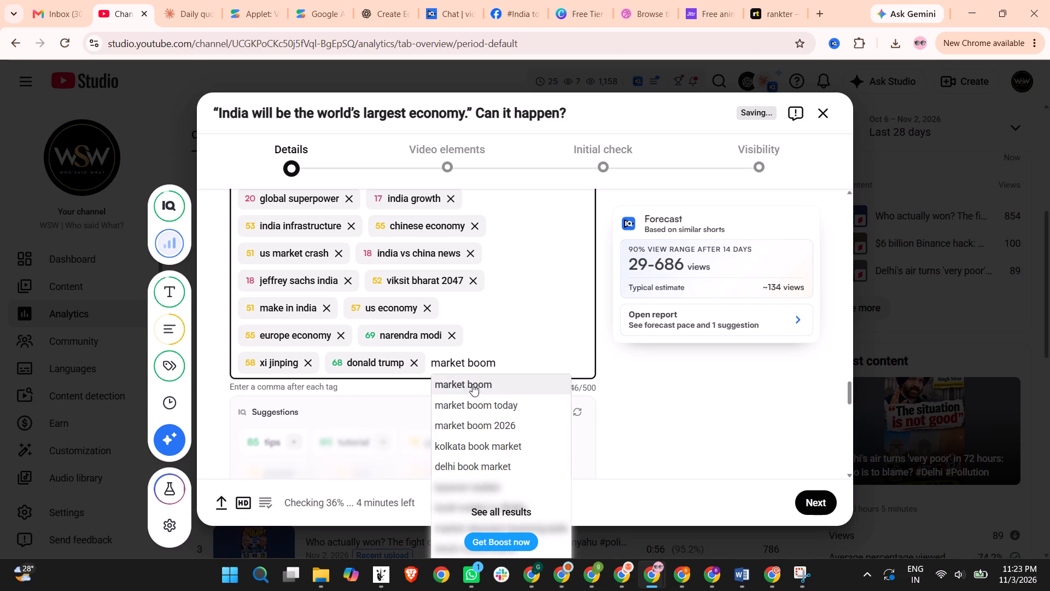
pyautogui.click(482, 388)
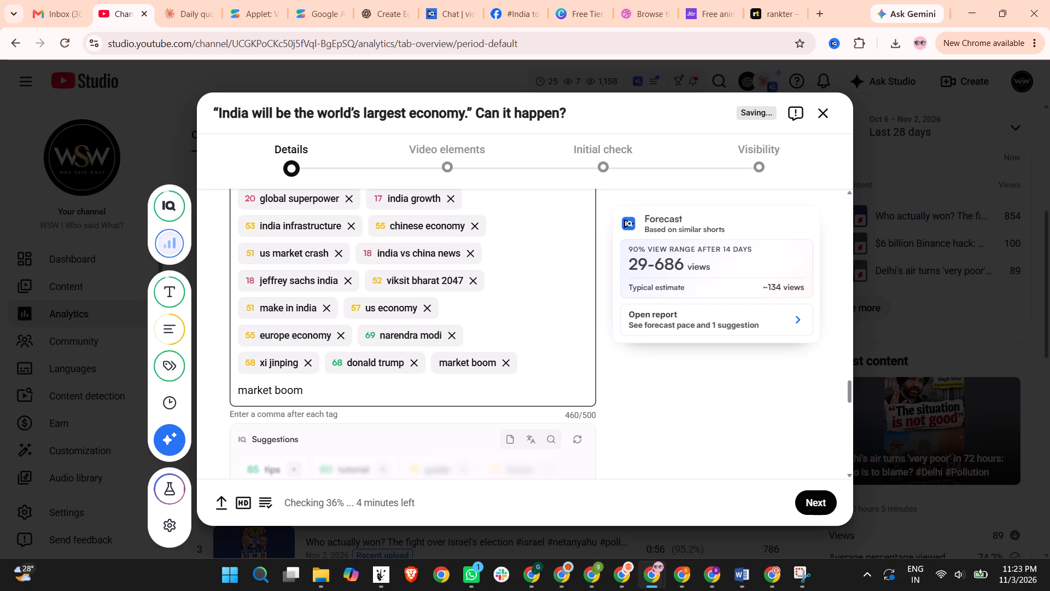
pyautogui.moveTo(414, 394); pyautogui.dragTo(360, 393)
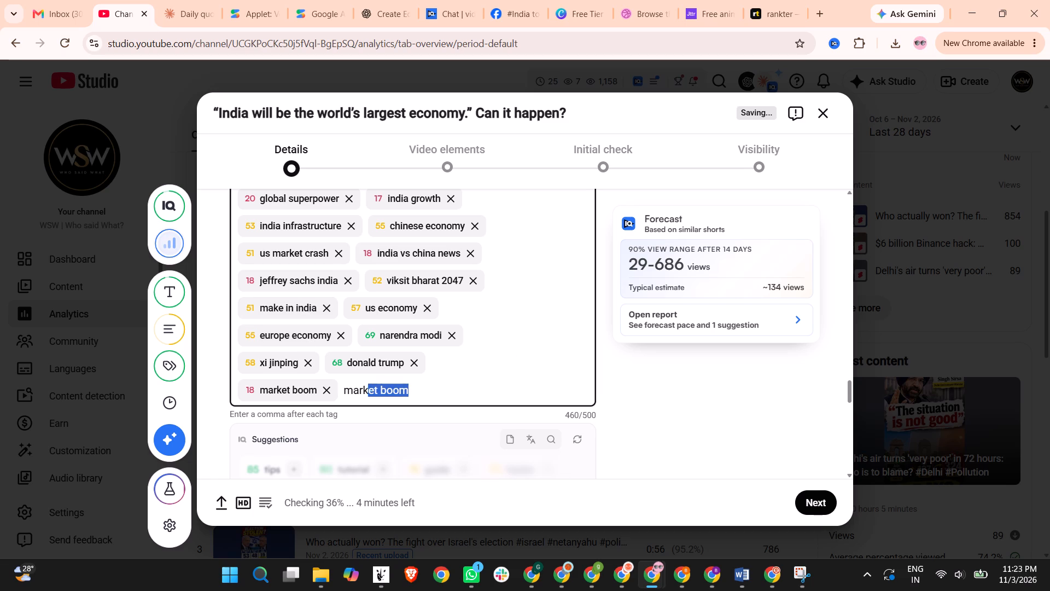
pyautogui.moveTo(360, 393); pyautogui.dragTo(345, 391)
pyautogui.write('international news')
pyautogui.press('Return')
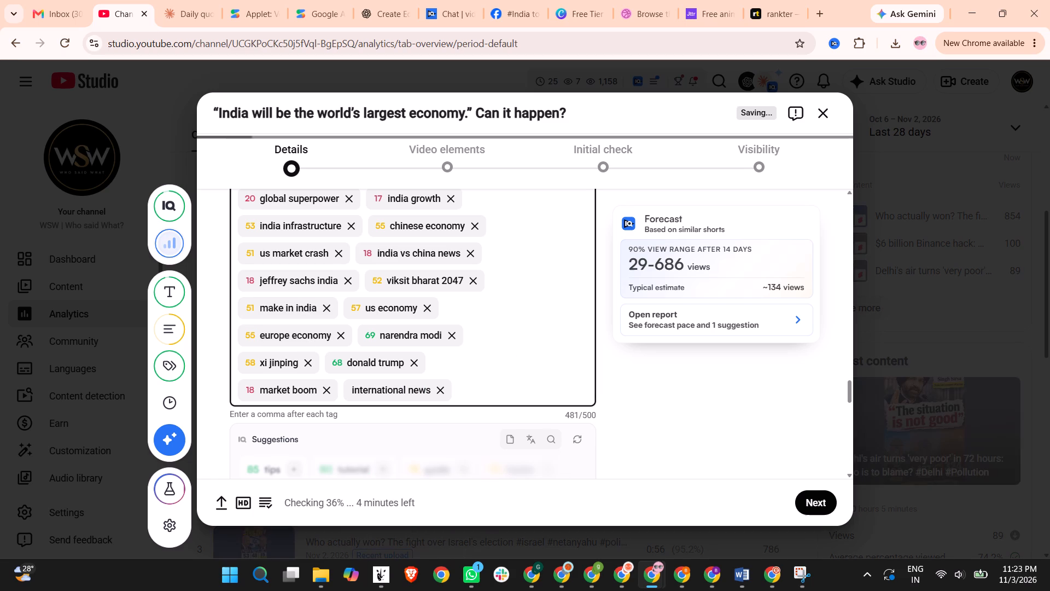
# Add the tags "us news" and "columbia university" to the video.
pyautogui.write('us news')
pyautogui.press('Return')
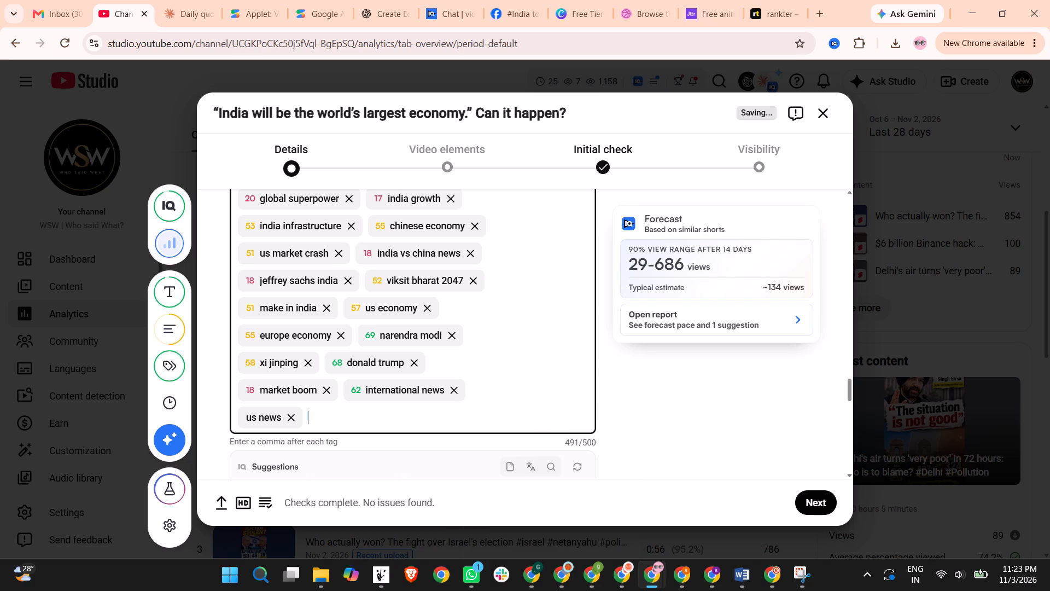
pyautogui.write('columbia n')
pyautogui.press('BackSpace')
pyautogui.write('university')
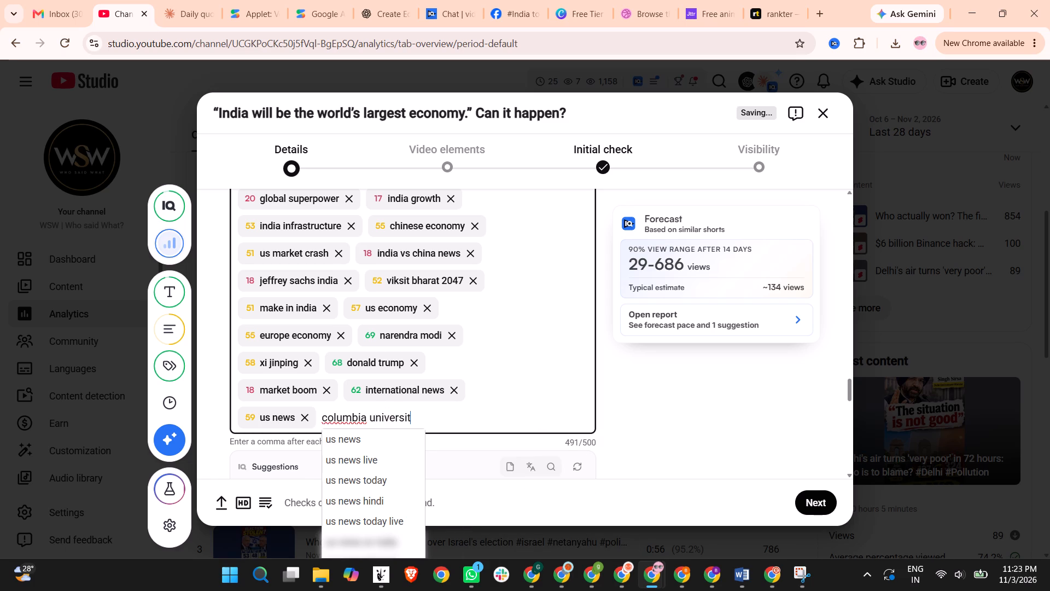
pyautogui.press('Return')
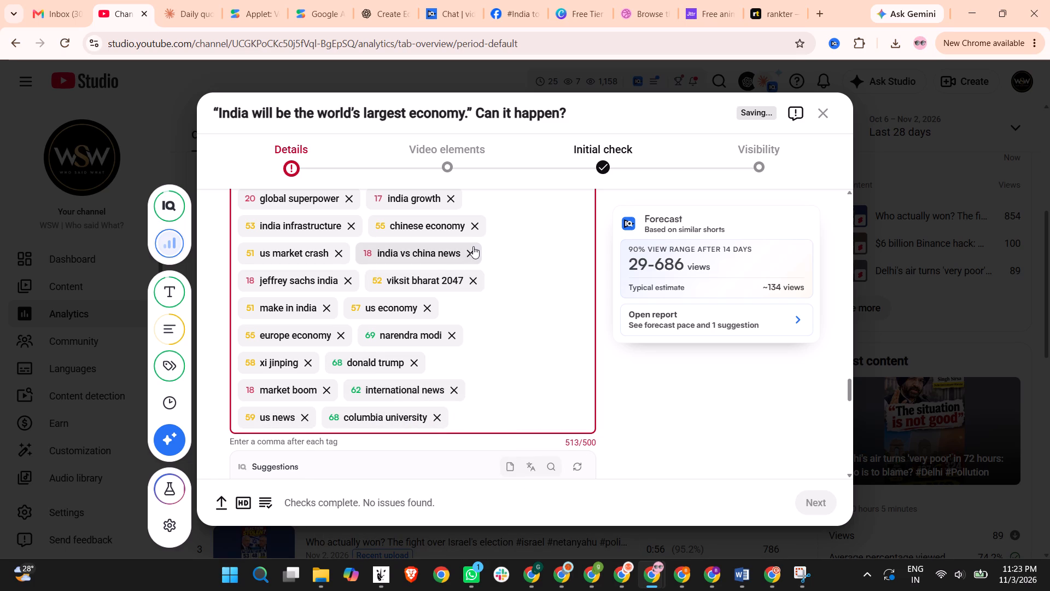
# Remove the tag "IMF forecast India 7%" from the video.
pyautogui.scroll(1, 361, 273)
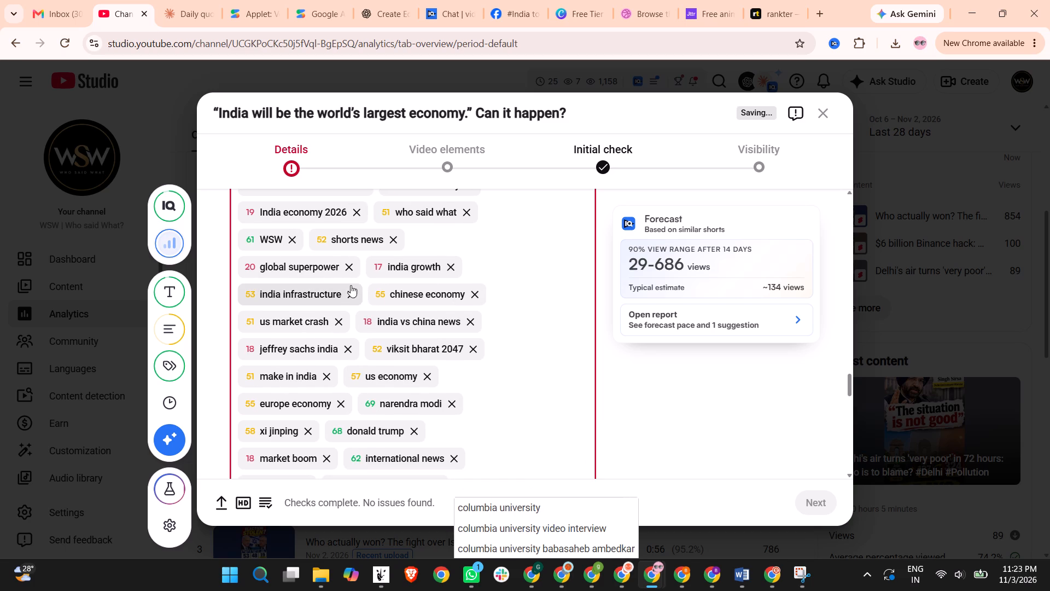
pyautogui.scroll(1, 348, 271)
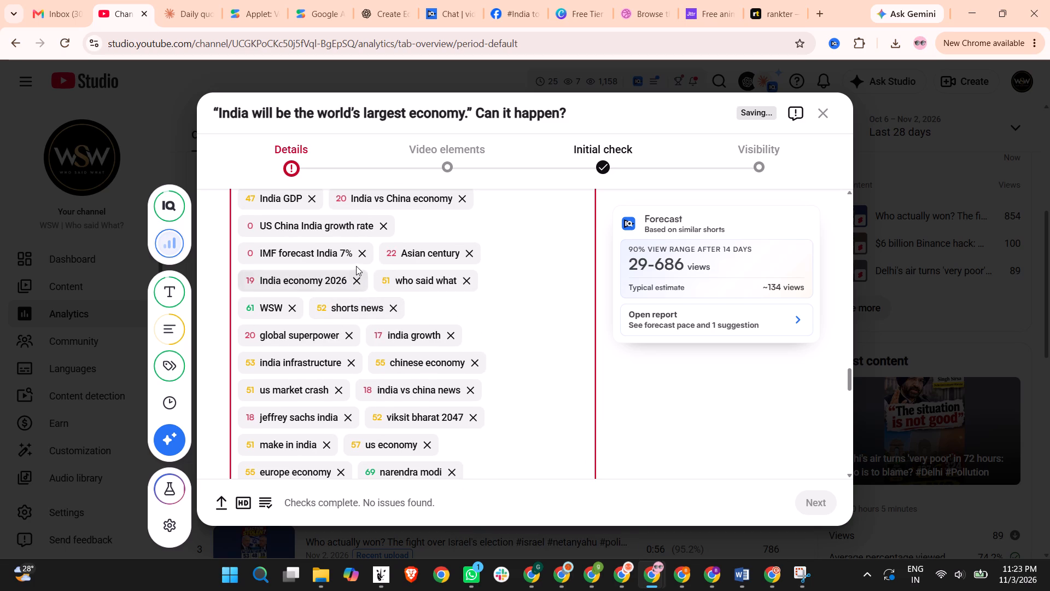
pyautogui.click(363, 252)
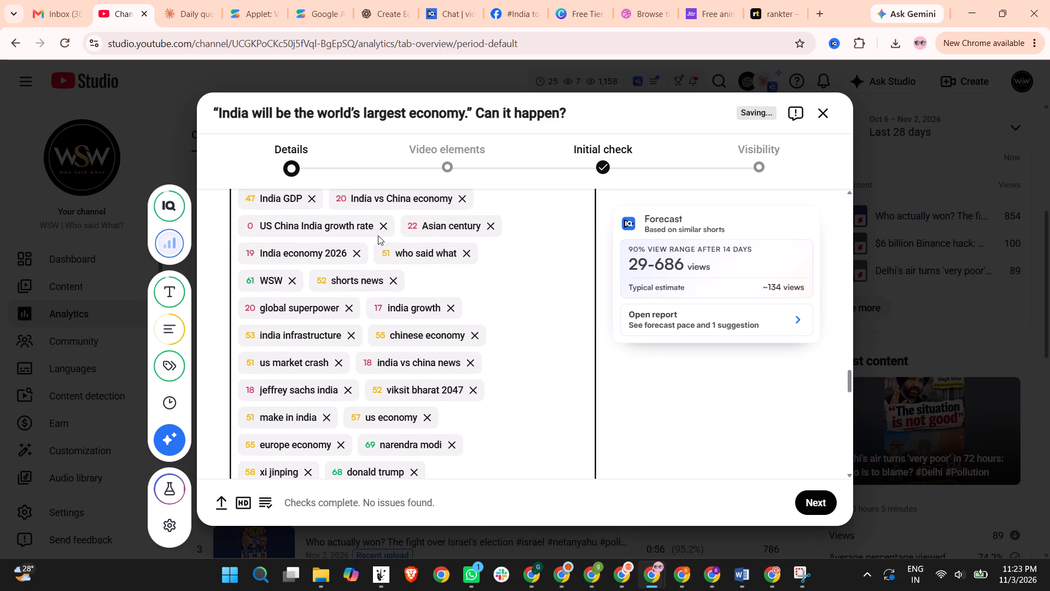
# Remove the tag "US China India growth rate" from the video.
pyautogui.click(384, 225)
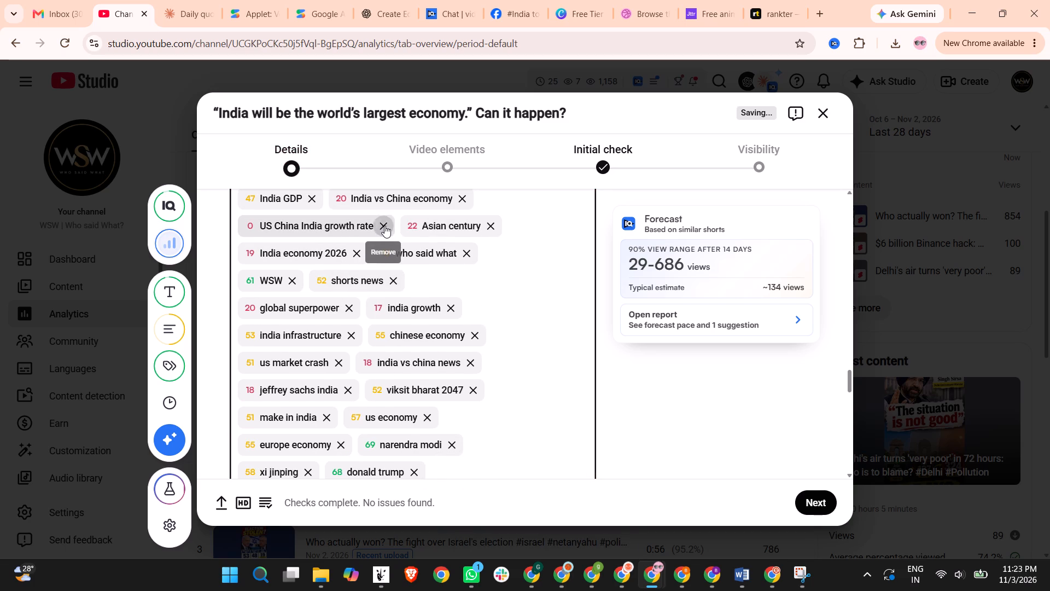
# Add the tag "europe news" to the video.
pyautogui.scroll(-3, 487, 305)
pyautogui.click(457, 288)
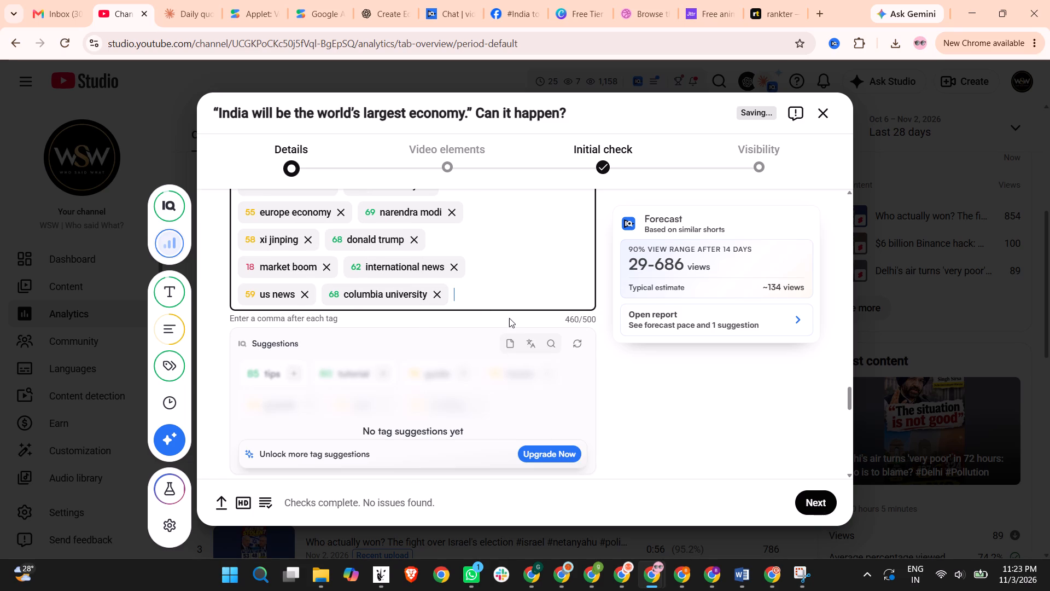
pyautogui.hotkey('shift', 'c')
pyautogui.press('BackSpace')
pyautogui.scroll(4, 526, 253)
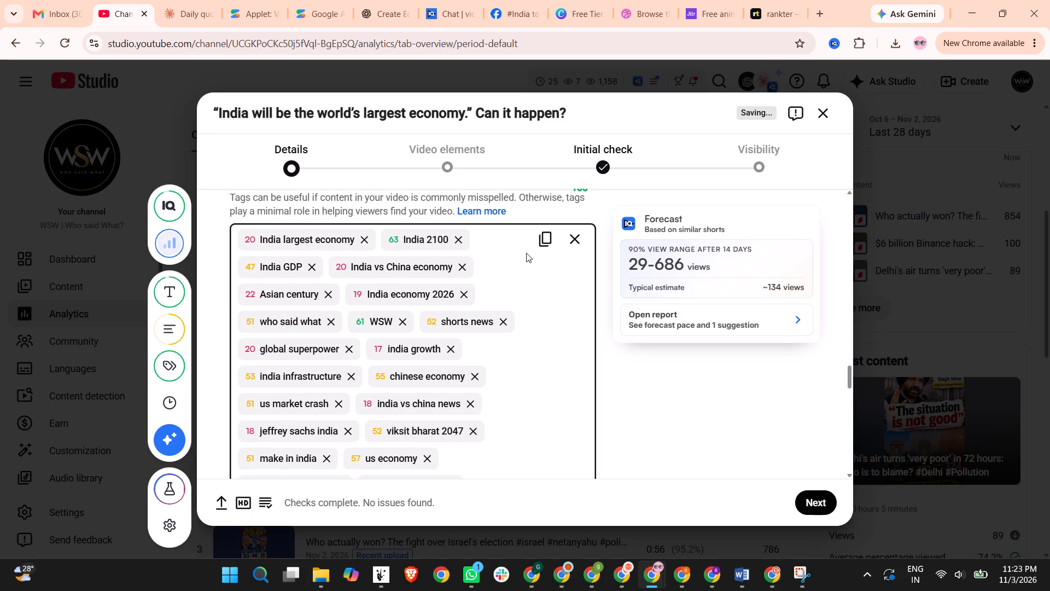
pyautogui.scroll(-1, 533, 313)
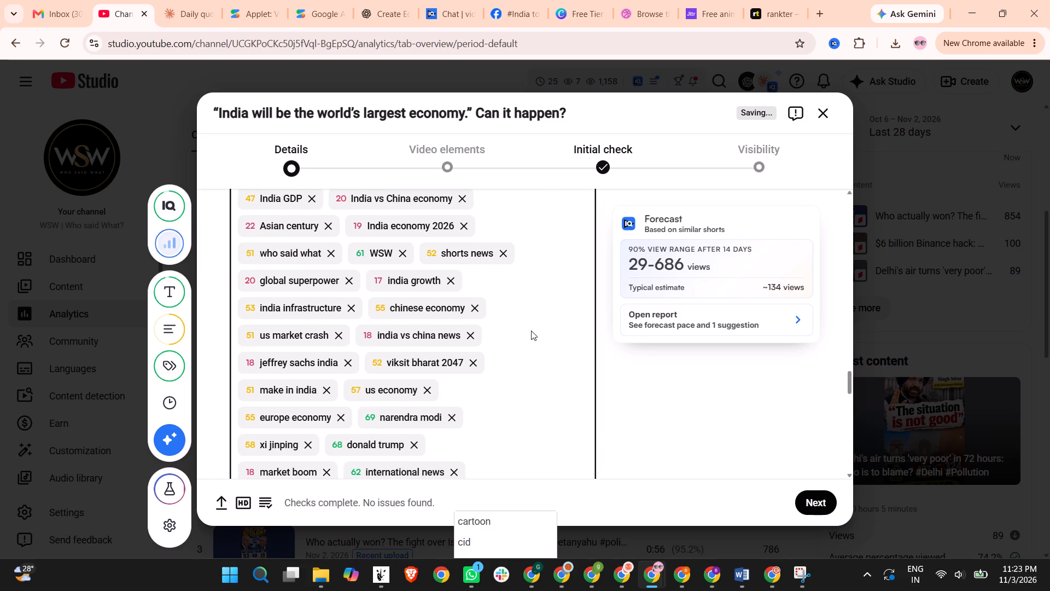
pyautogui.scroll(-2, 492, 358)
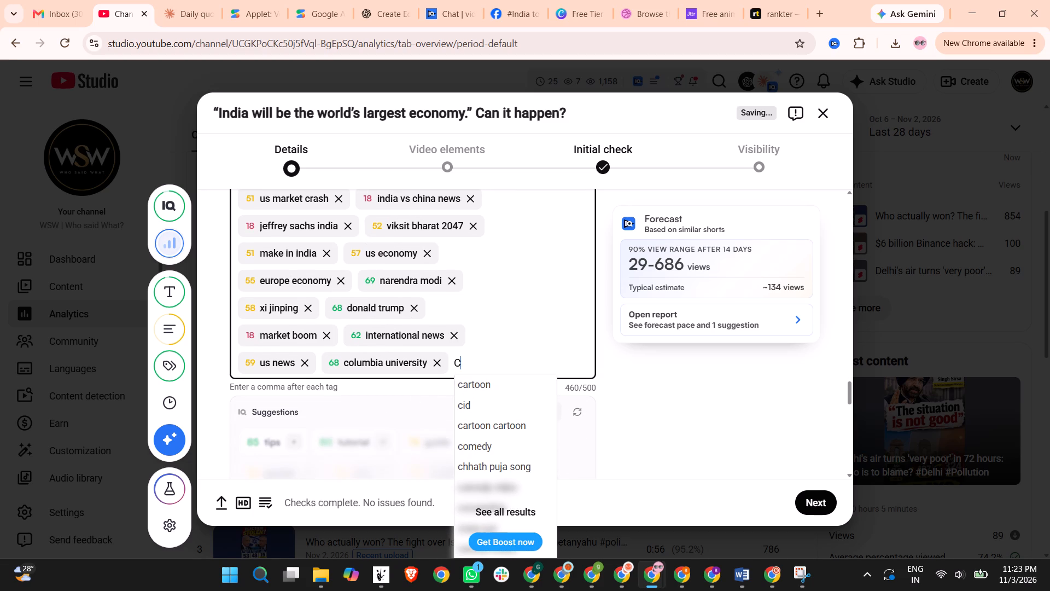
pyautogui.press('BackSpace')
pyautogui.write('europe news')
pyautogui.press('Return')
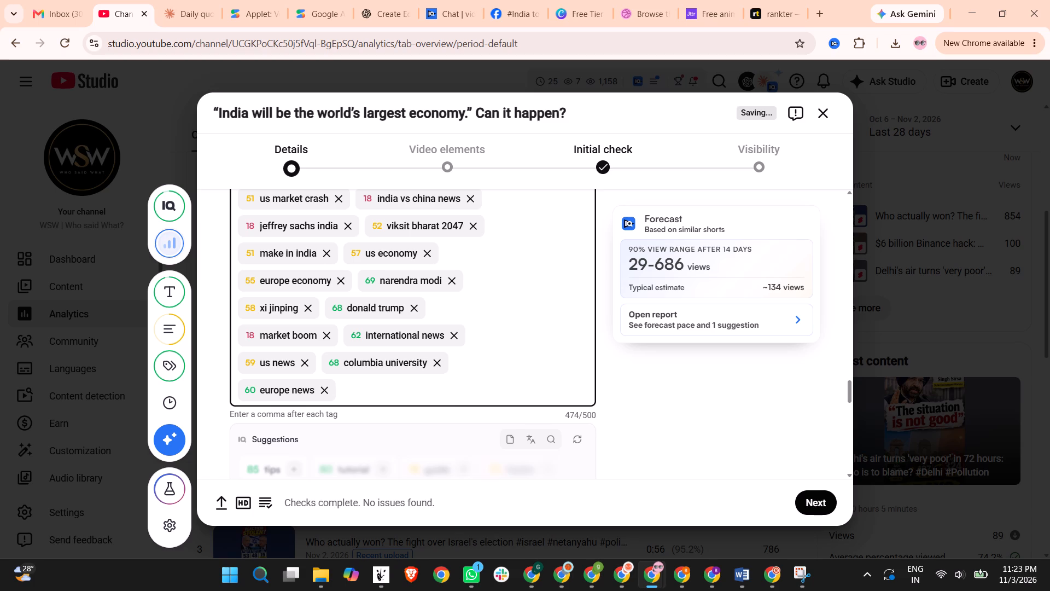
# Add the suggested tag "china news today" to the video and clear the leftover text from the tag entry.
pyautogui.write('chinese news')
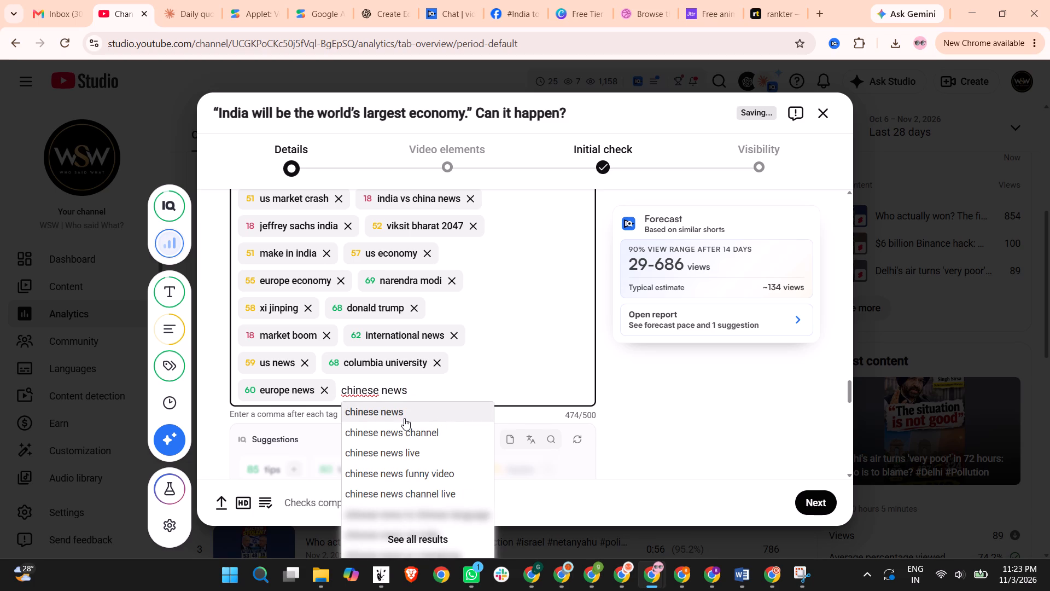
pyautogui.moveTo(378, 389); pyautogui.dragTo(364, 388)
pyautogui.press('a')
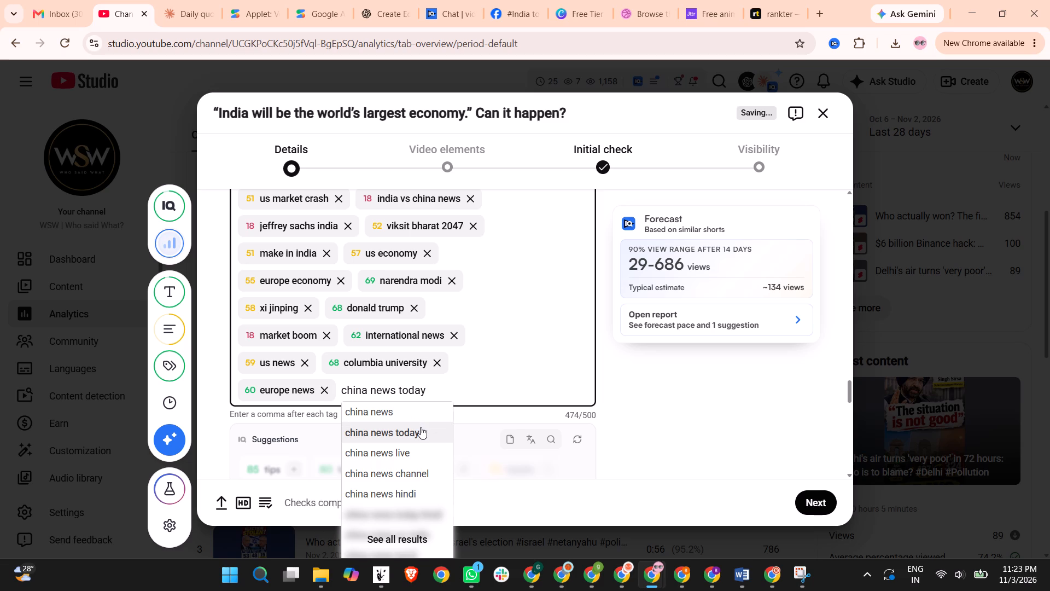
pyautogui.click(421, 427)
pyautogui.moveTo(522, 389); pyautogui.dragTo(482, 388)
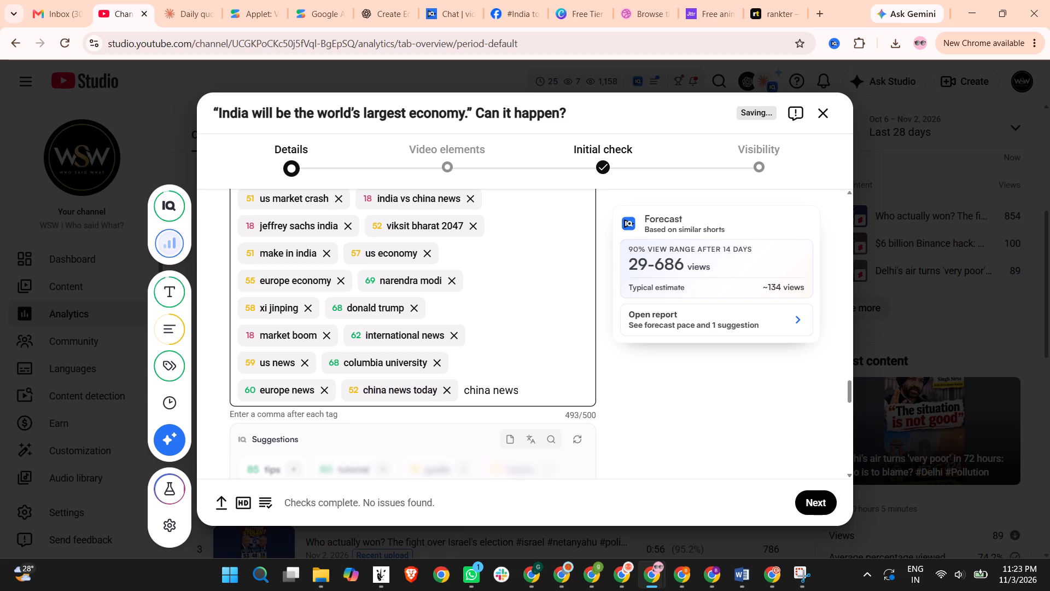
pyautogui.moveTo(482, 388); pyautogui.dragTo(471, 390)
pyautogui.moveTo(465, 393); pyautogui.dragTo(522, 393)
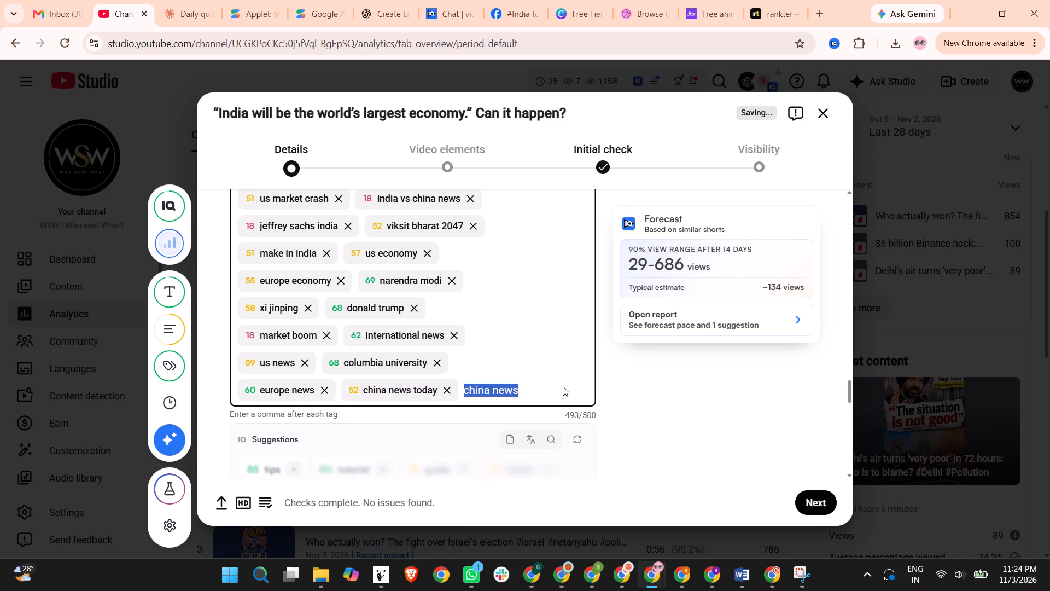
pyautogui.press('BackSpace')
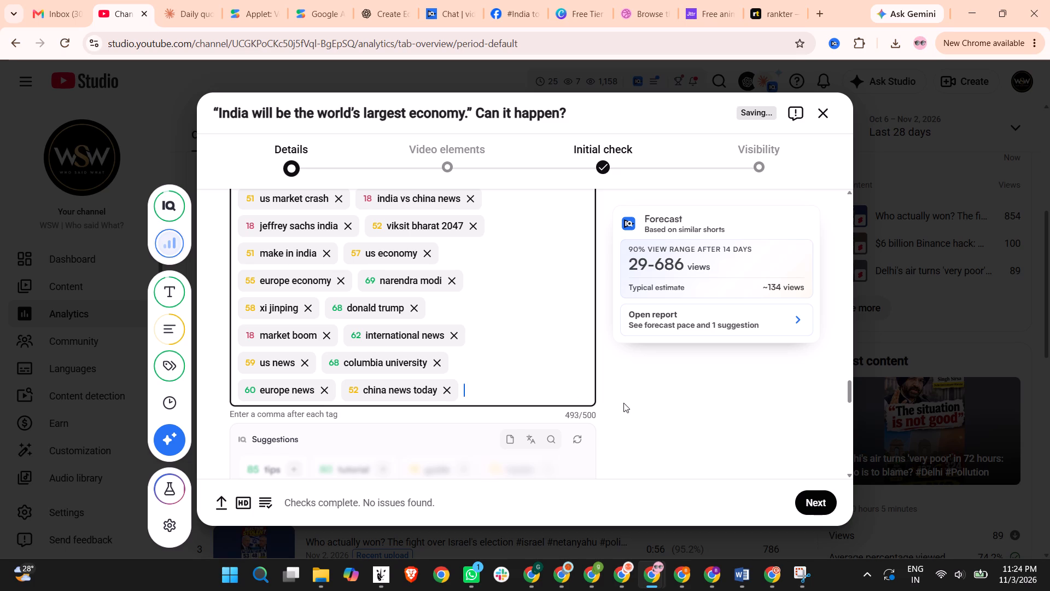
# Set Shorts remixing to "Allow only audio remixing", keeping subscriber notifications enabled.
pyautogui.scroll(-8, 602, 375)
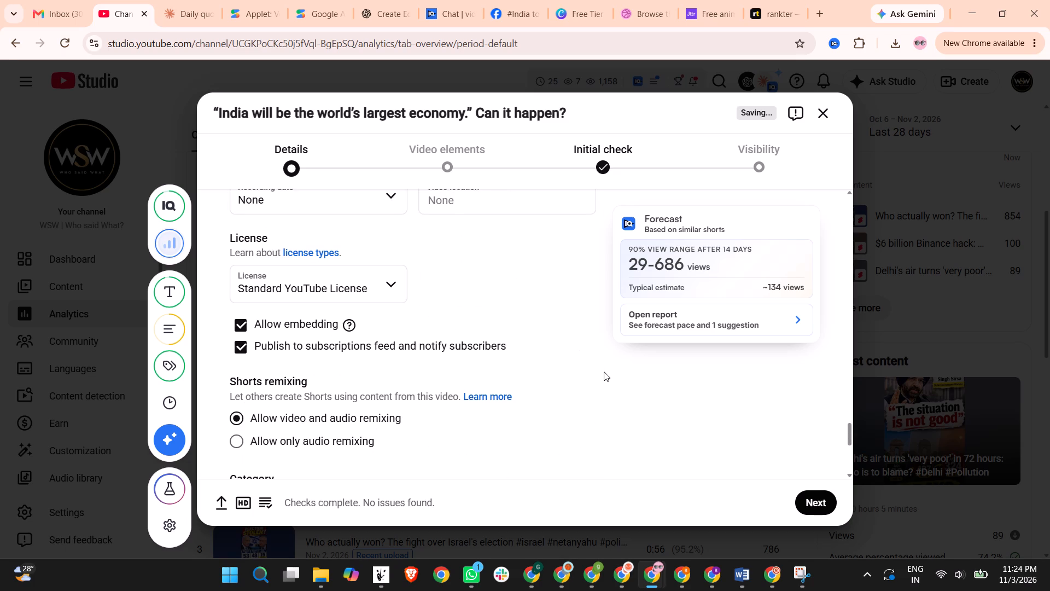
pyautogui.click(334, 345)
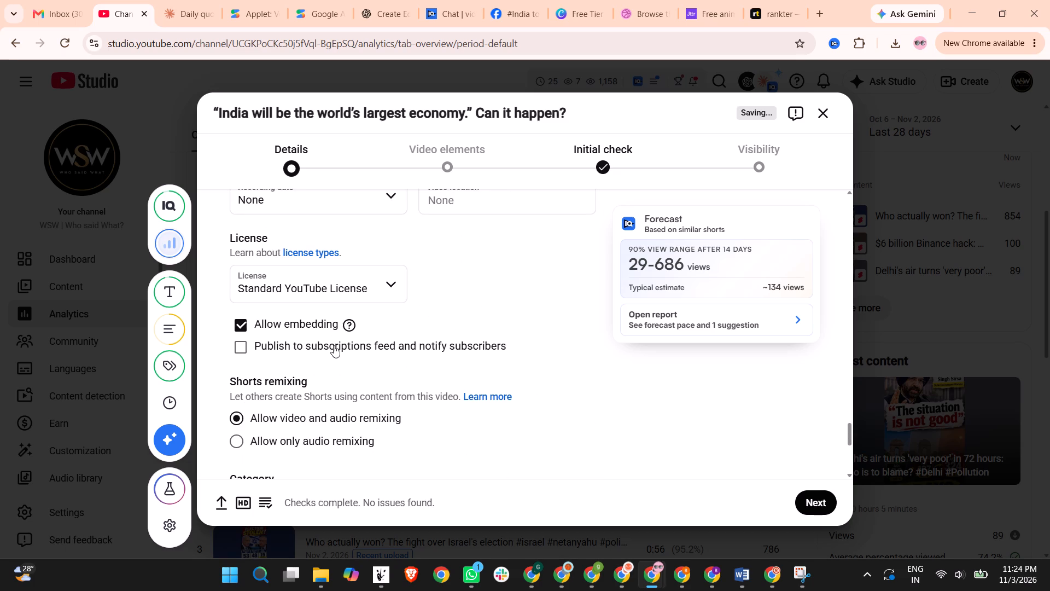
pyautogui.click(334, 345)
pyautogui.click(336, 437)
# Look over the remaining video details and proceed to the Video elements stage.
pyautogui.scroll(-4, 417, 348)
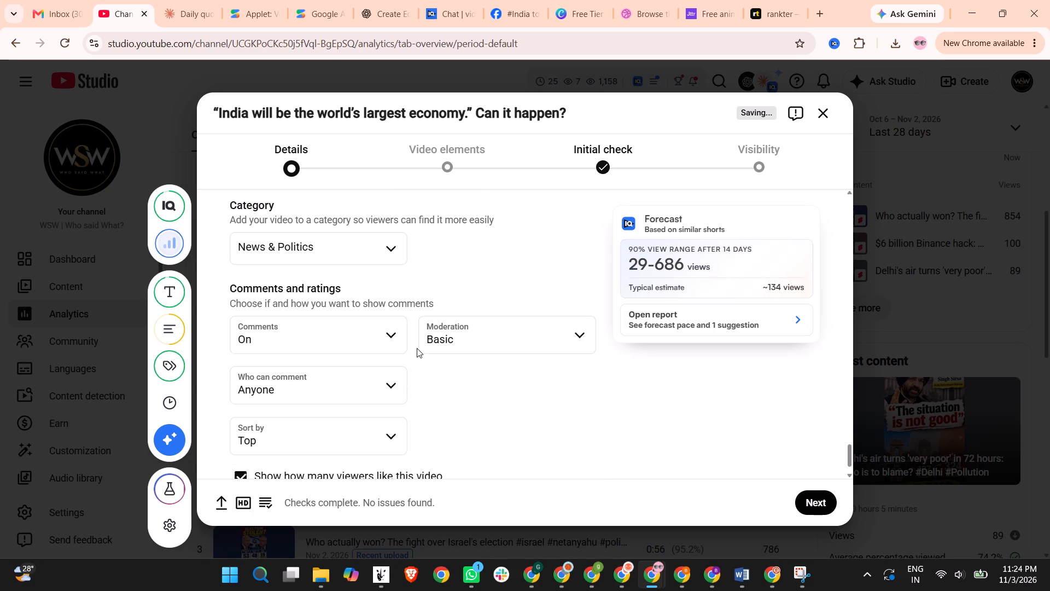
pyautogui.scroll(-5, 367, 334)
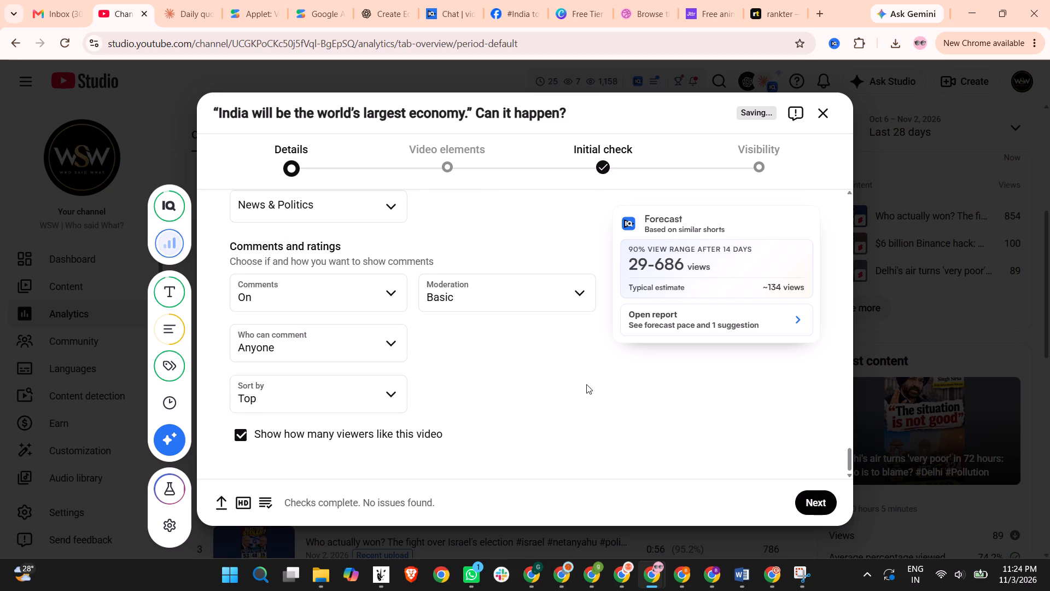
pyautogui.scroll(8, 588, 384)
pyautogui.scroll(-1, 588, 381)
pyautogui.scroll(20, 588, 381)
pyautogui.scroll(6, 588, 381)
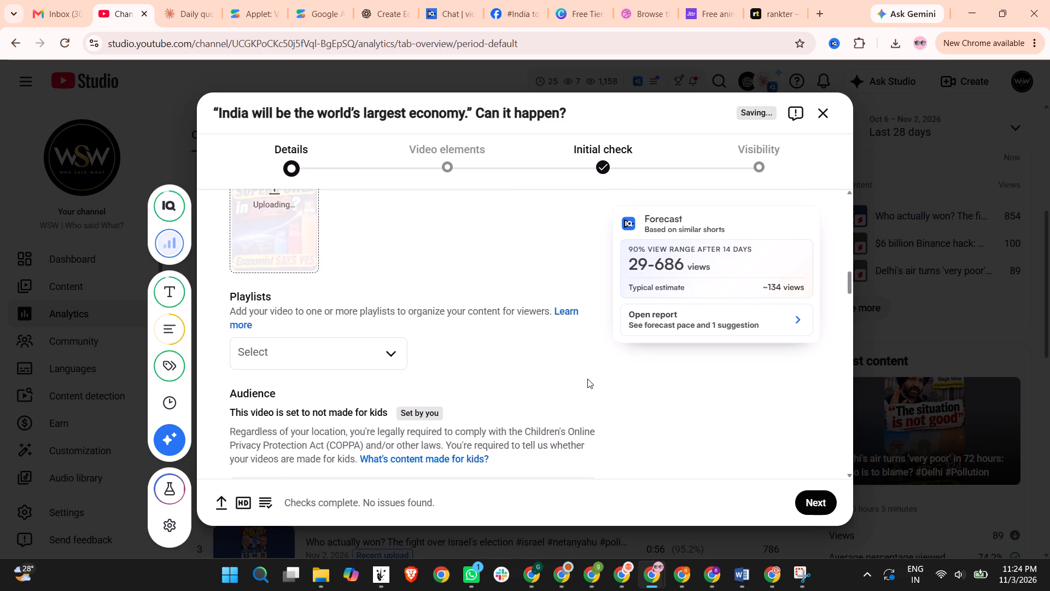
pyautogui.scroll(15, 587, 379)
pyautogui.scroll(7, 587, 379)
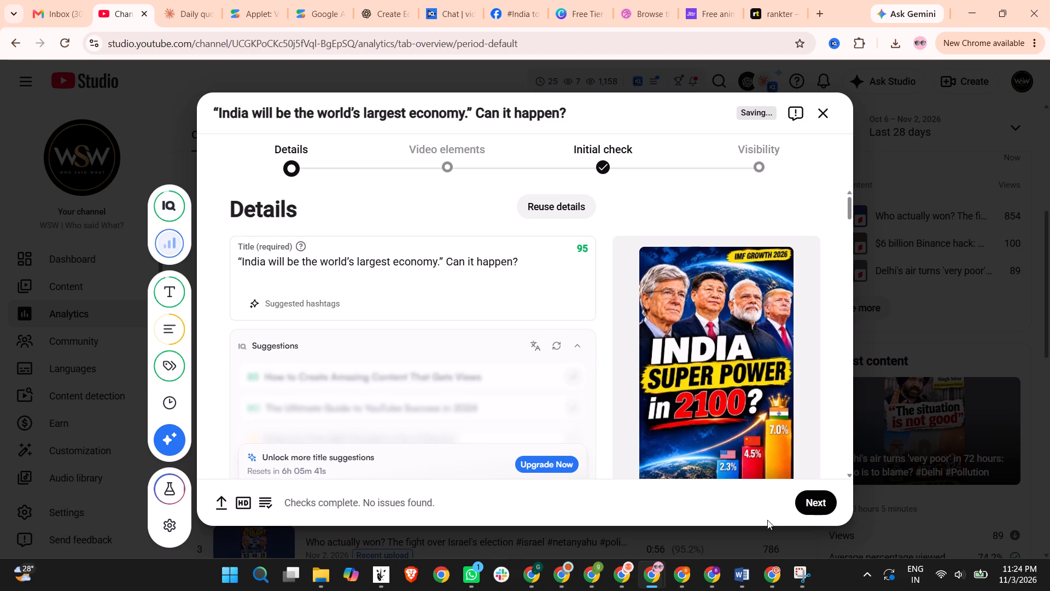
pyautogui.click(824, 501)
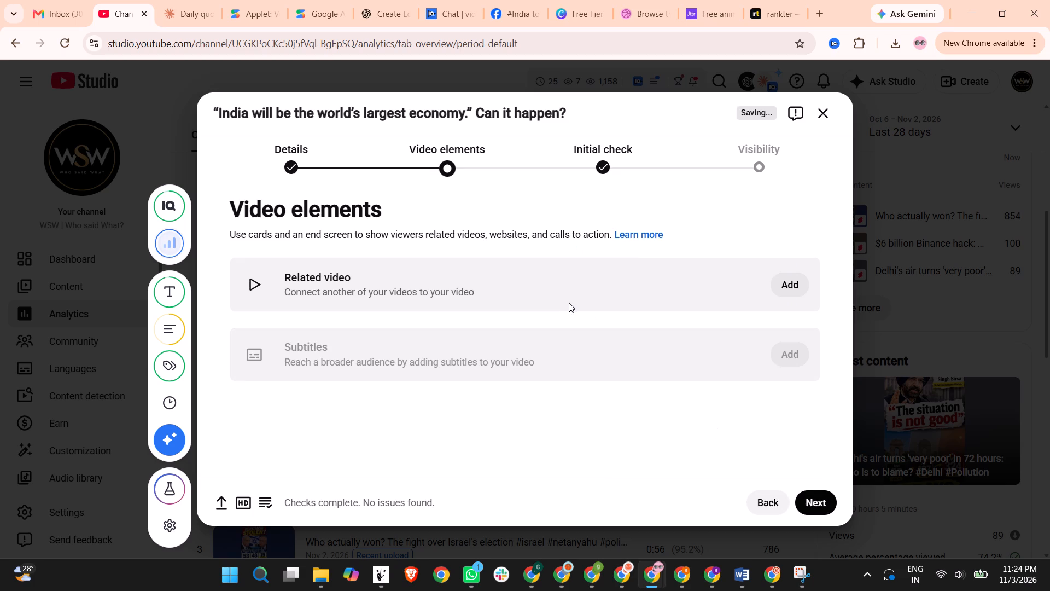
# Add the Short "Europe Tries to Lecture India…" as the related video.
pyautogui.click(800, 280)
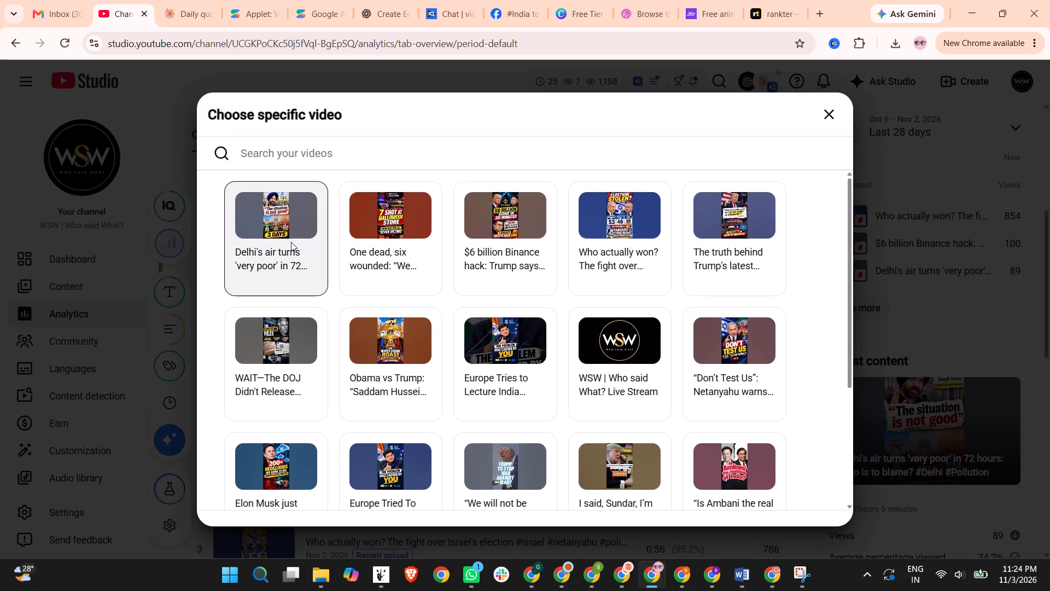
pyautogui.scroll(-2, 291, 242)
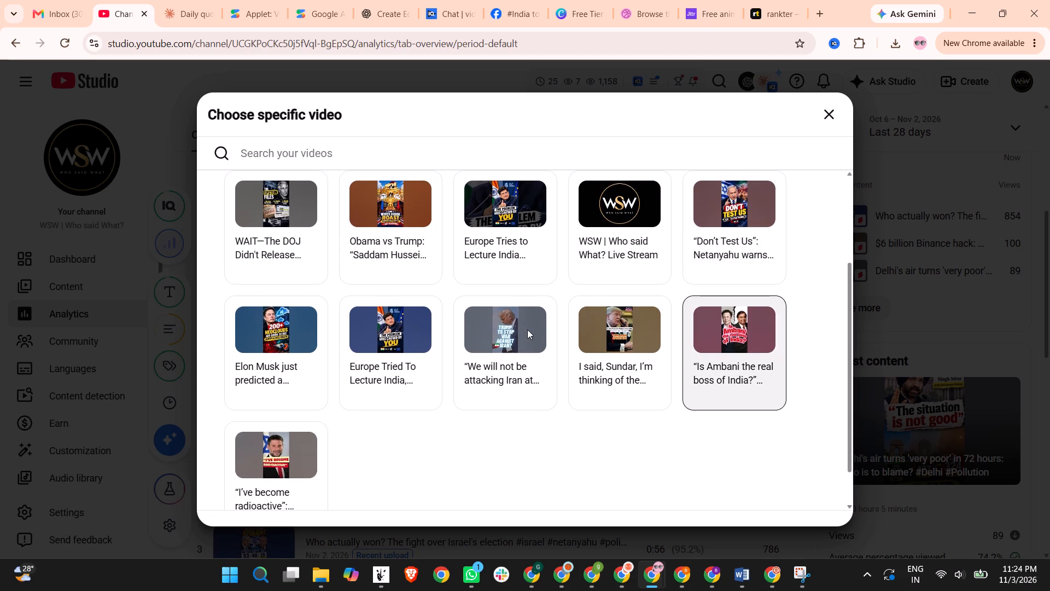
pyautogui.scroll(3, 404, 332)
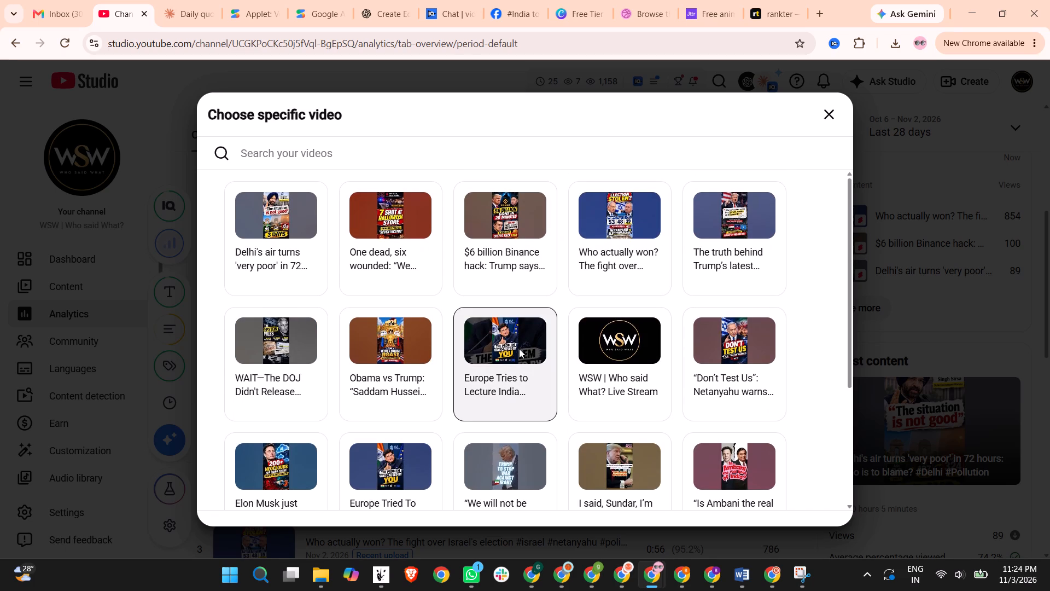
pyautogui.click(519, 349)
pyautogui.click(820, 499)
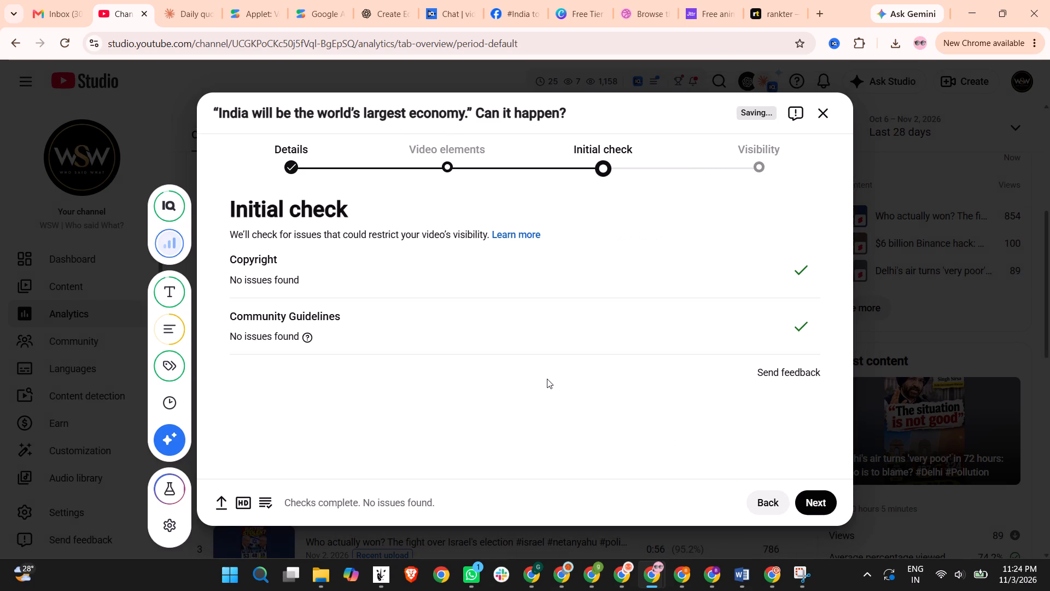
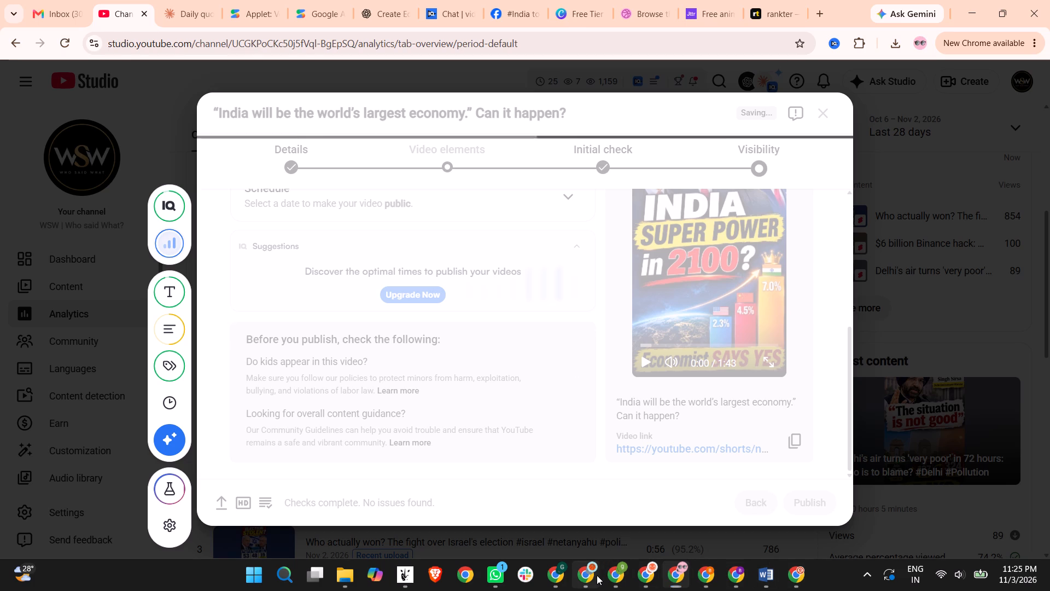
# Switch to the Win This Life channel's browser window, open YouTube in the spare tab and browse the home feed.
pyautogui.click(91, 0)
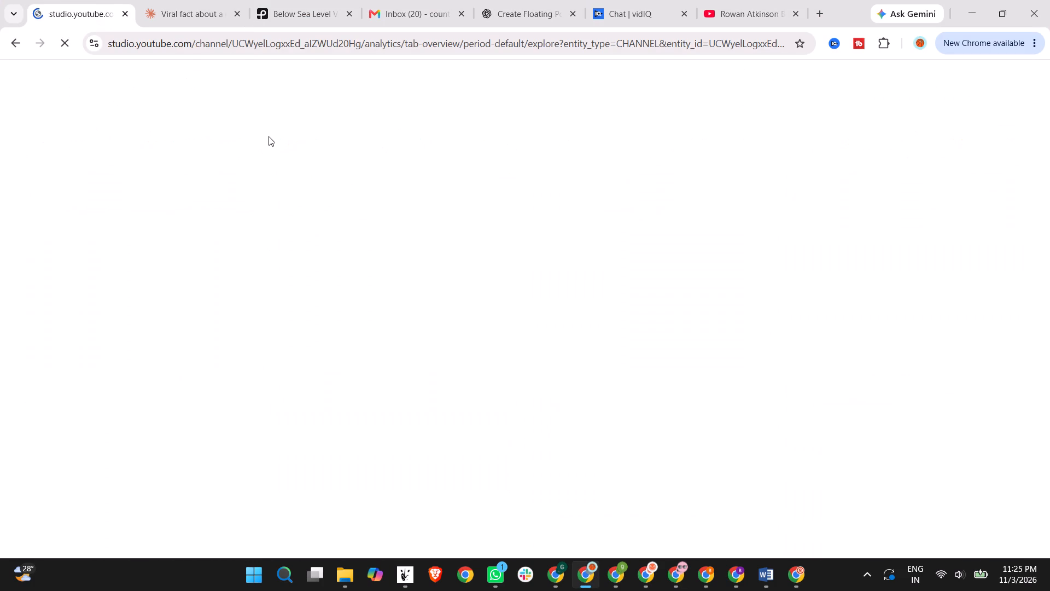
pyautogui.click(616, 561)
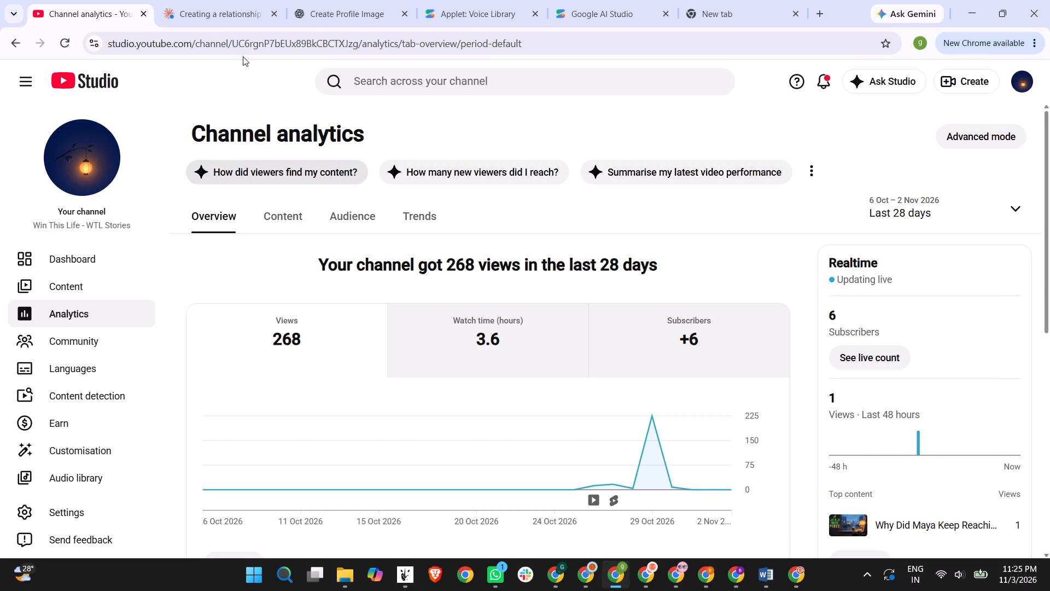
pyautogui.click(754, 8)
pyautogui.click(667, 44)
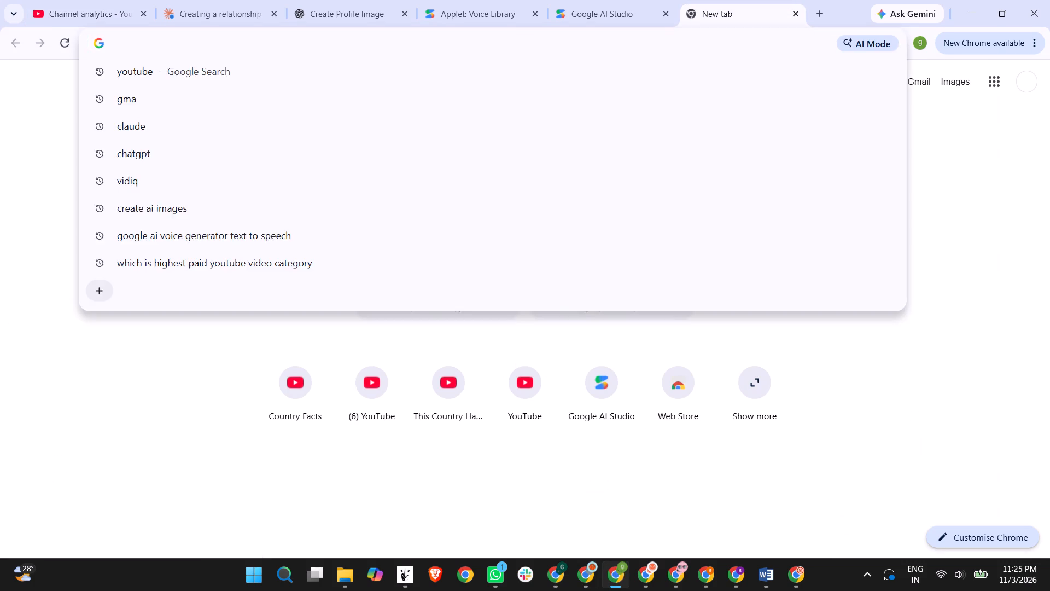
pyautogui.write('you')
pyautogui.press('Return')
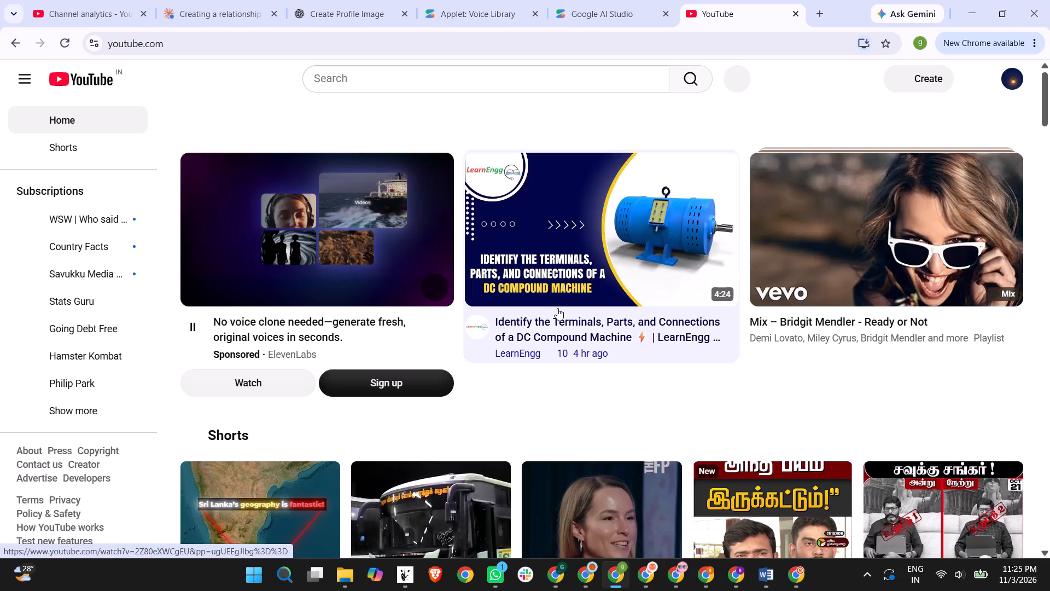
pyautogui.scroll(-2, 557, 308)
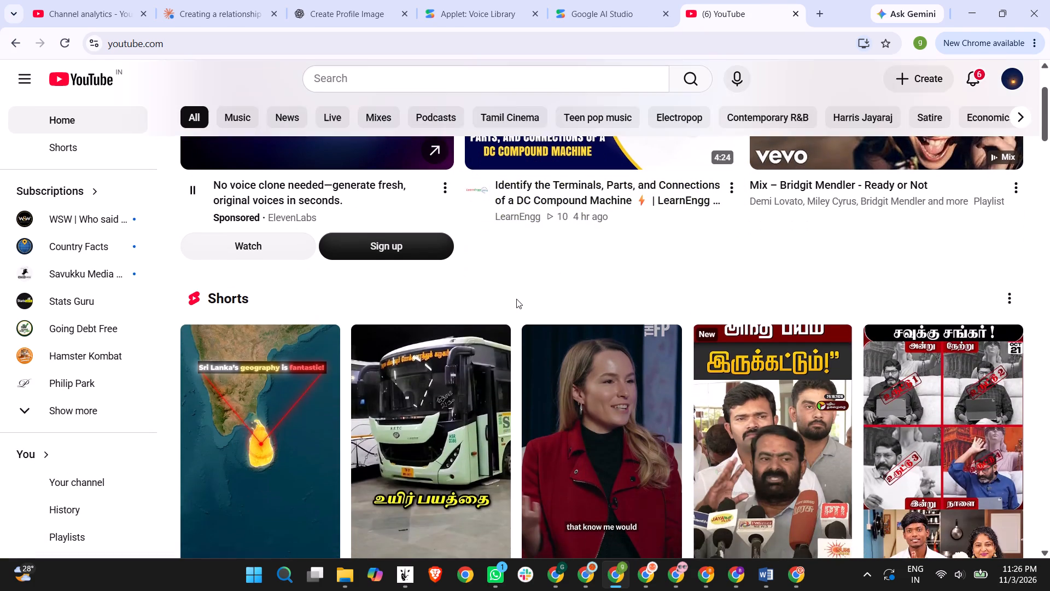
pyautogui.scroll(-4, 516, 299)
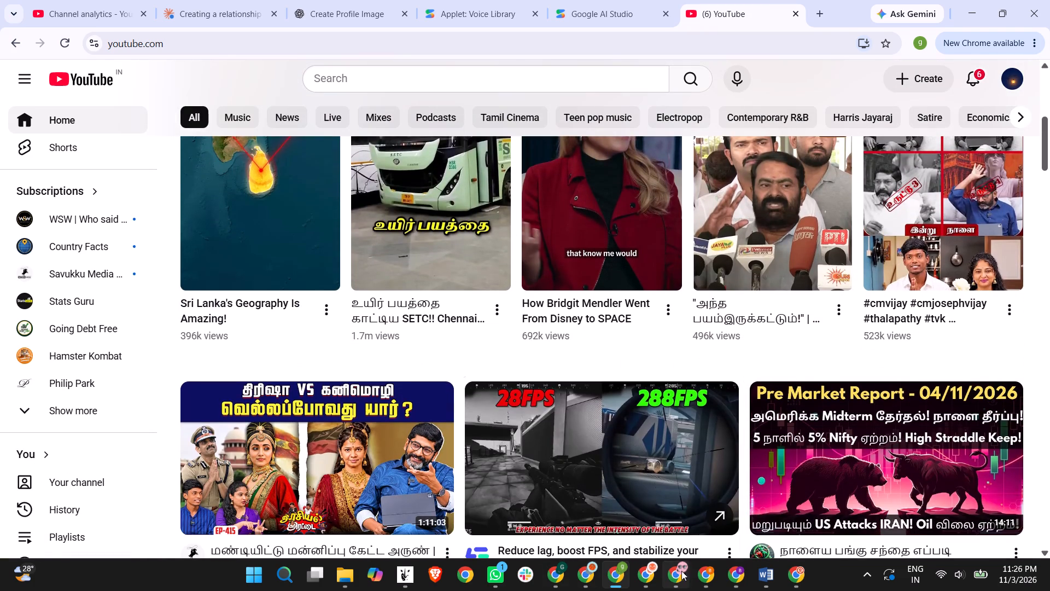
# Check the India Short's saving progress in the WSW upload dialog, reloading the Country Facts realtime report between checks.
pyautogui.click(673, 578)
pyautogui.scroll(4, 476, 321)
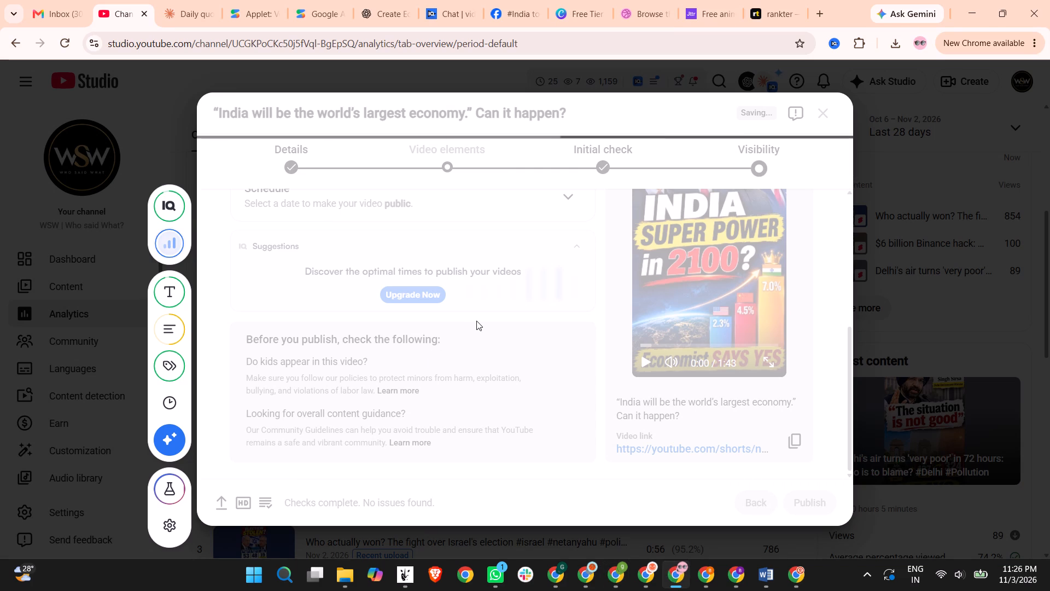
pyautogui.scroll(6, 476, 321)
pyautogui.scroll(2, 611, 284)
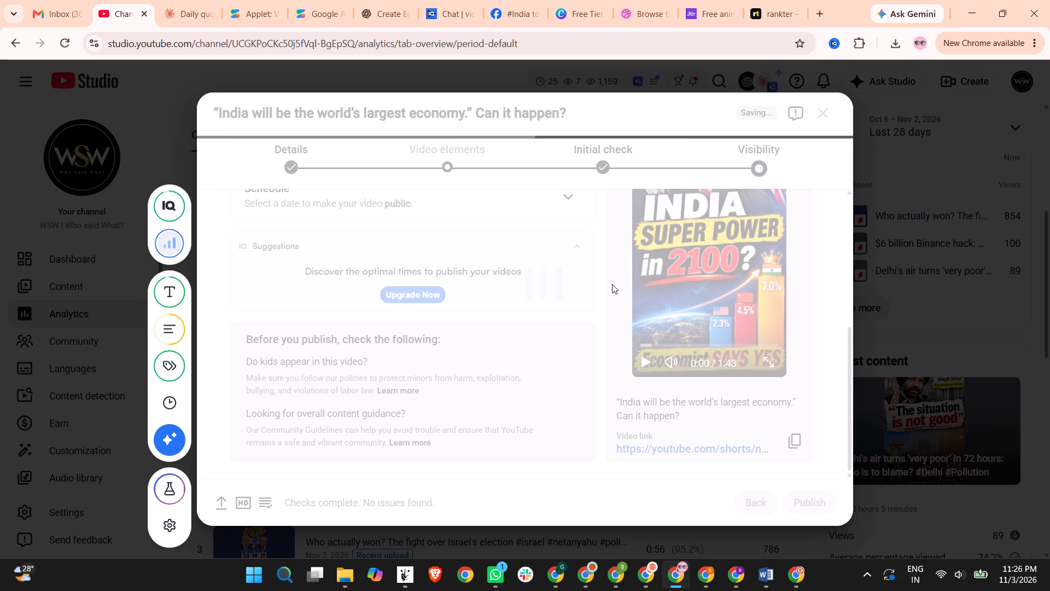
pyautogui.click(592, 571)
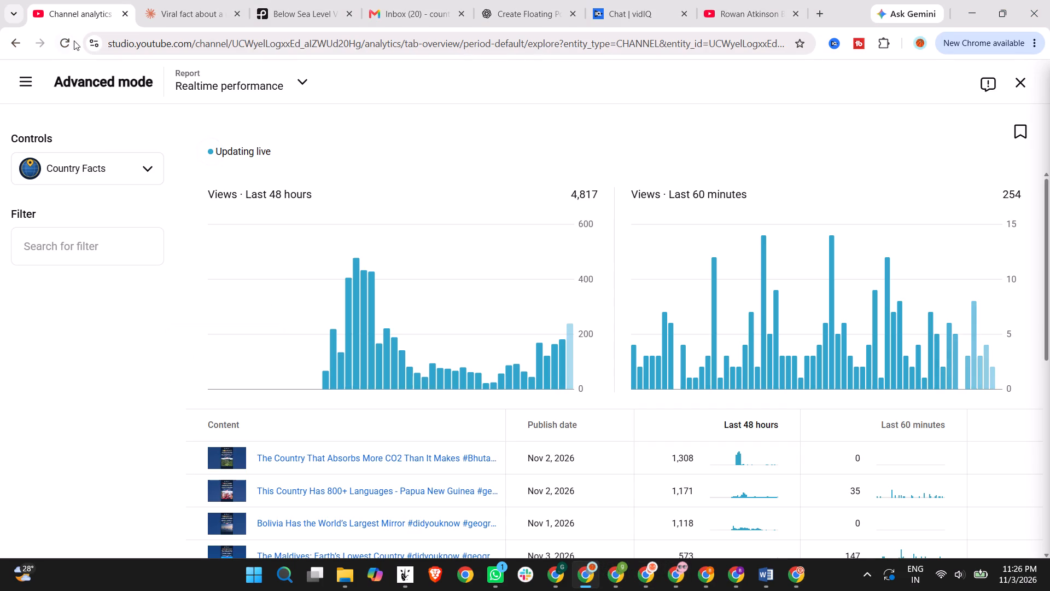
pyautogui.click(63, 37)
pyautogui.click(679, 577)
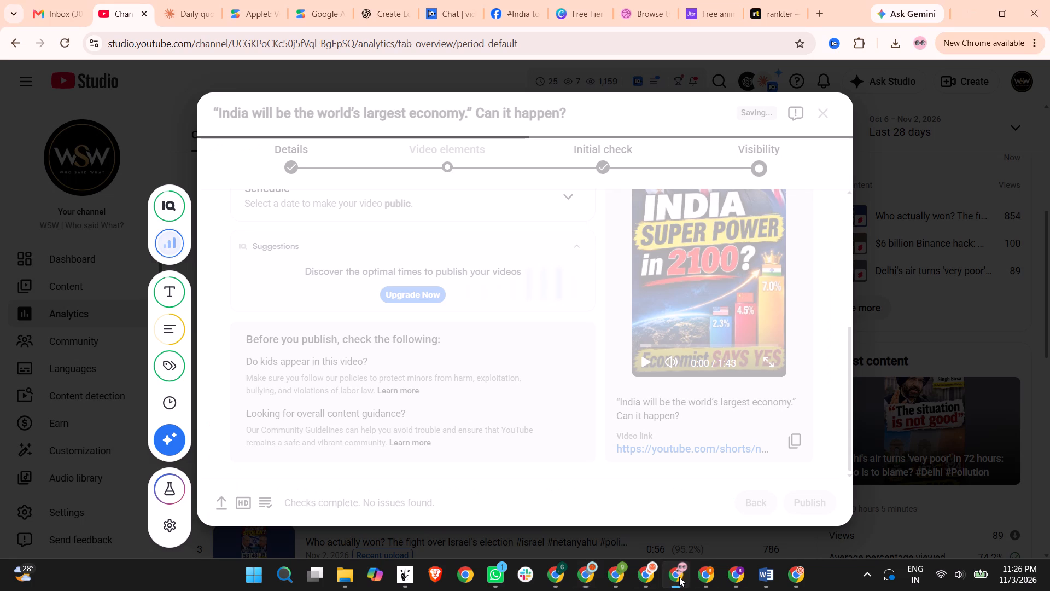
pyautogui.scroll(-7, 481, 280)
pyautogui.scroll(7, 487, 289)
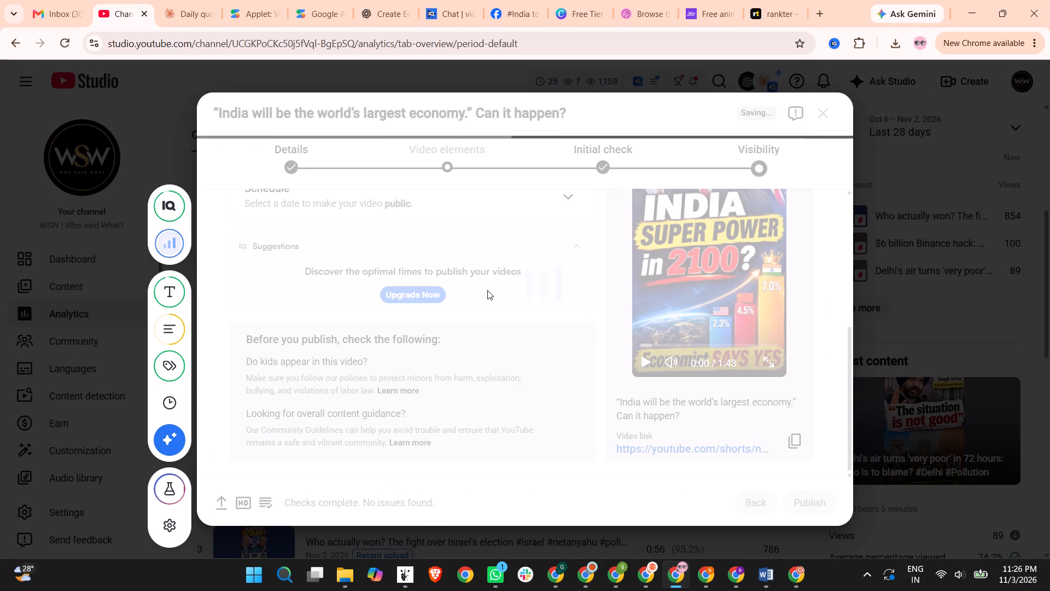
pyautogui.scroll(8, 487, 290)
# Examine the per-video views in the Country Facts Realtime performance report and close Advanced mode.
pyautogui.click(592, 572)
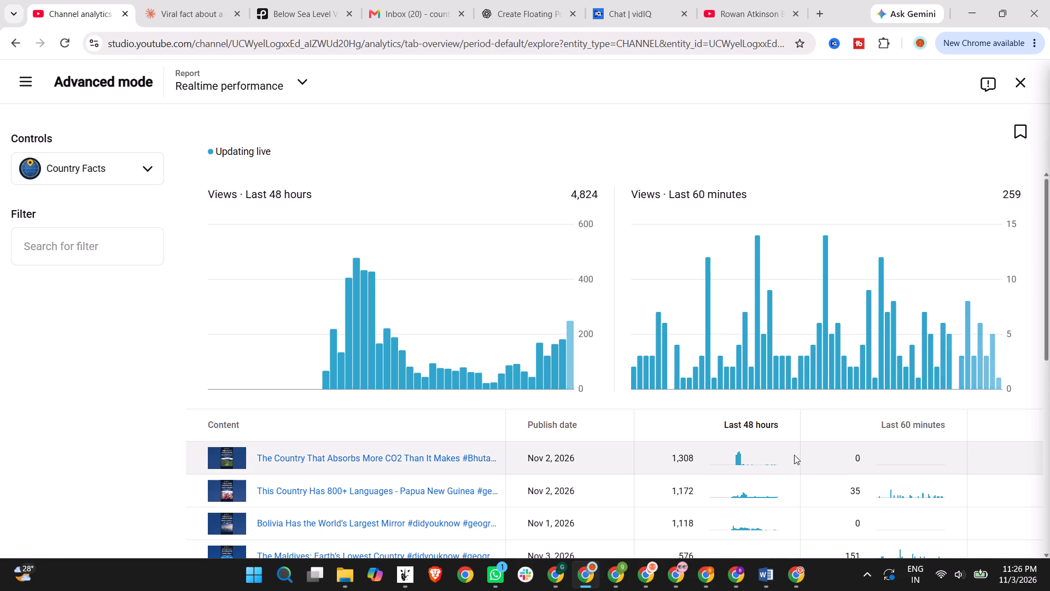
pyautogui.scroll(-2, 794, 455)
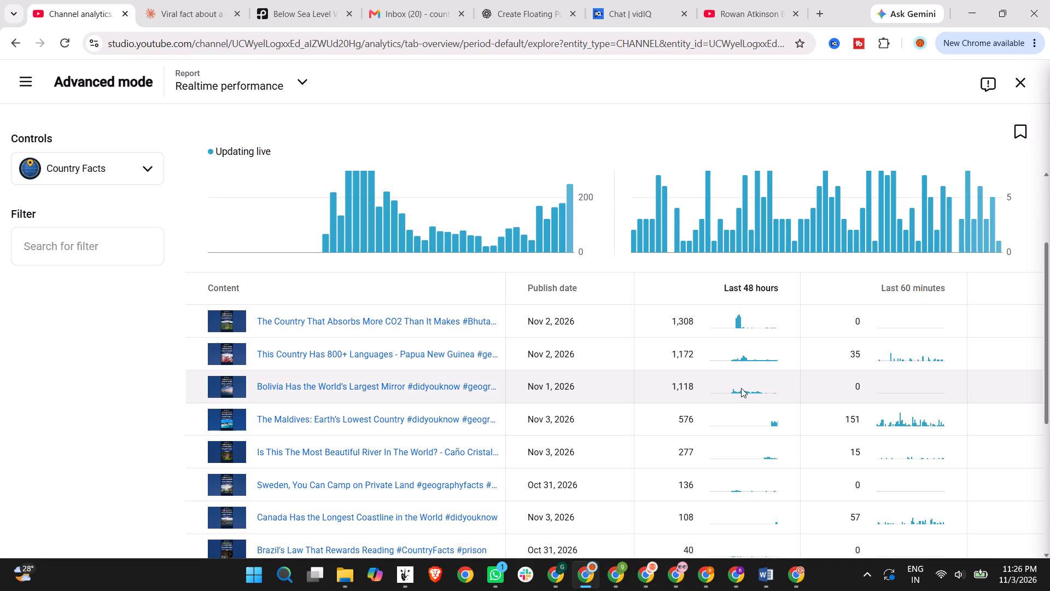
pyautogui.scroll(-2, 741, 388)
pyautogui.scroll(9, 803, 397)
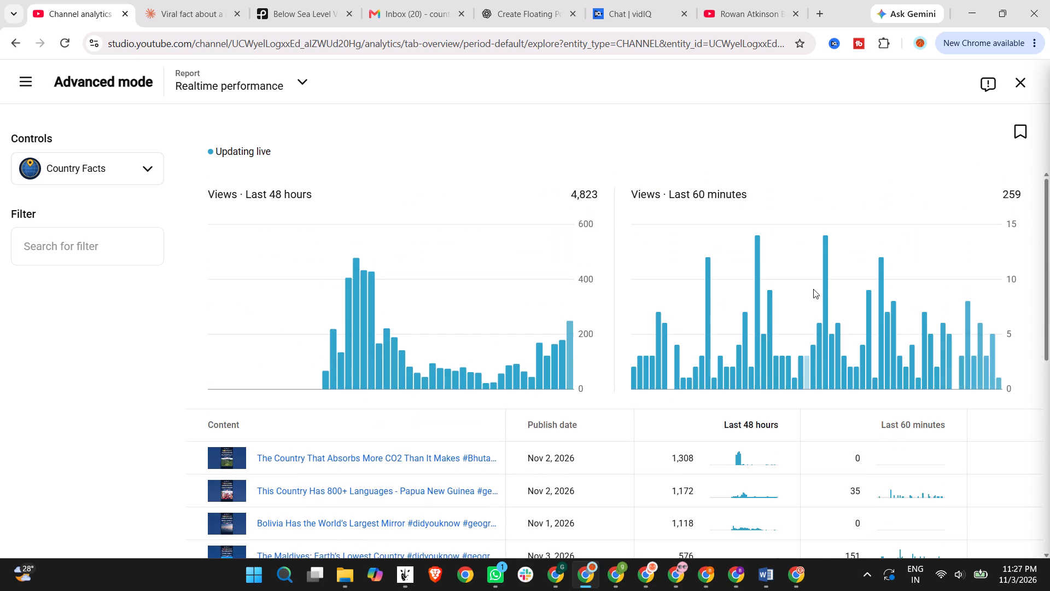
pyautogui.click(1021, 88)
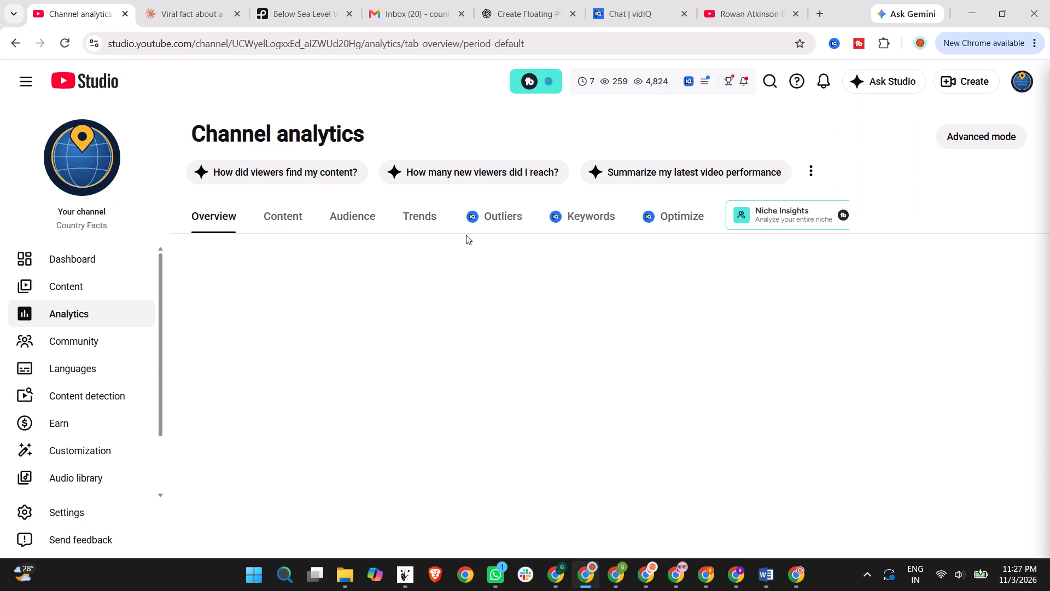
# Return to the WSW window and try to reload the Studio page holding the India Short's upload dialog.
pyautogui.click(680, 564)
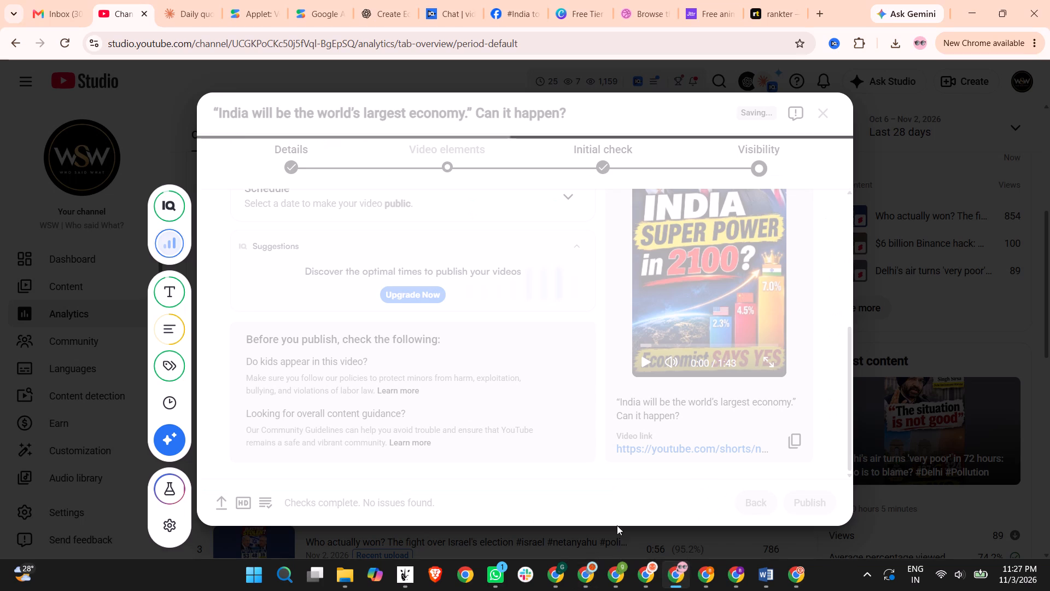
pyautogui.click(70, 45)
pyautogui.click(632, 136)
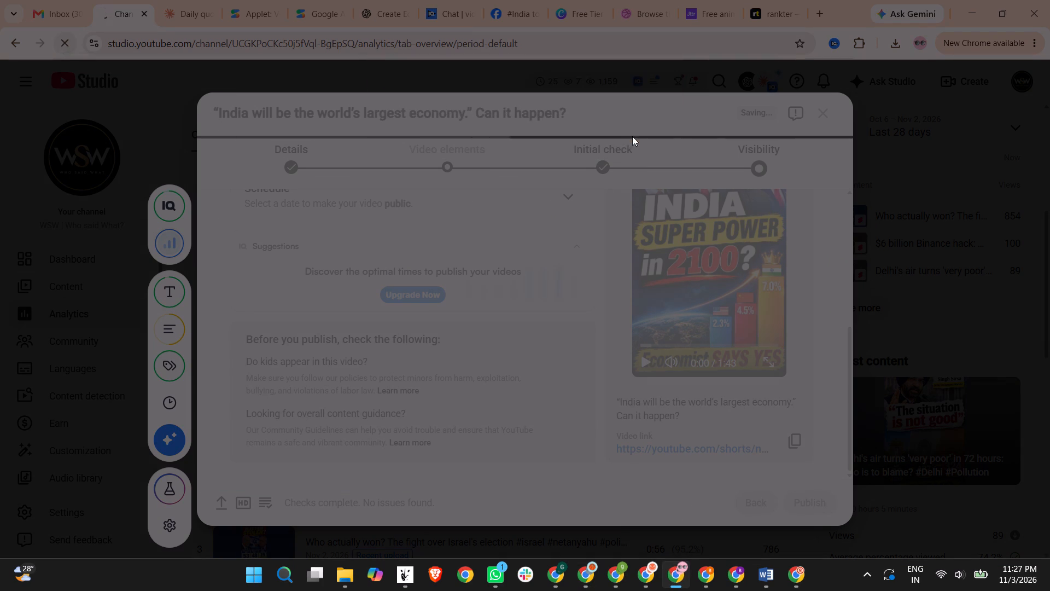
# Open YouTube in a new tab of the WSW window and go to the channel's YouTube Studio dashboard.
pyautogui.click(820, 8)
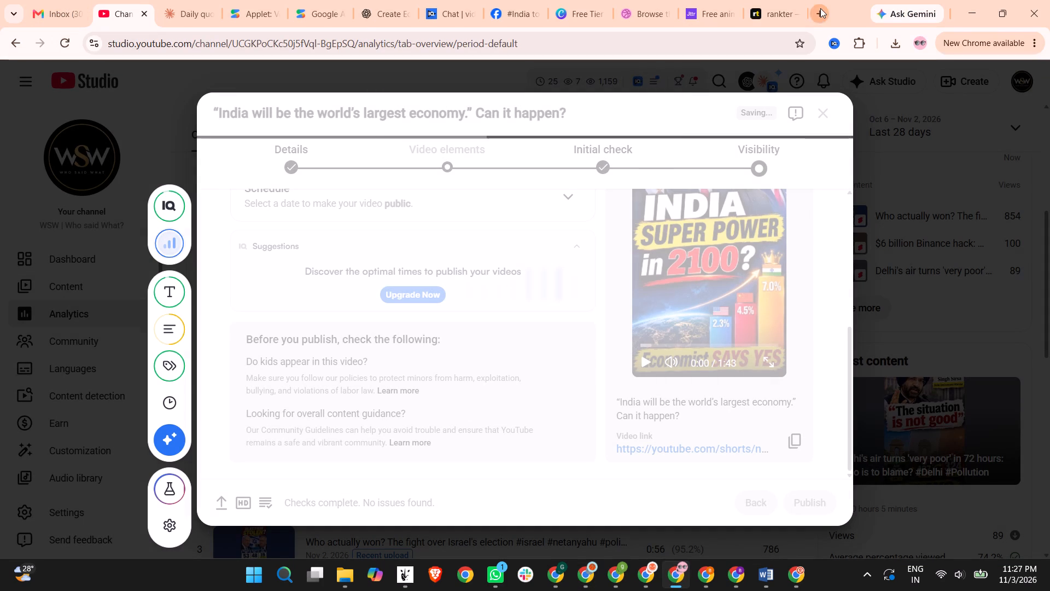
pyautogui.write('you')
pyautogui.press('Return')
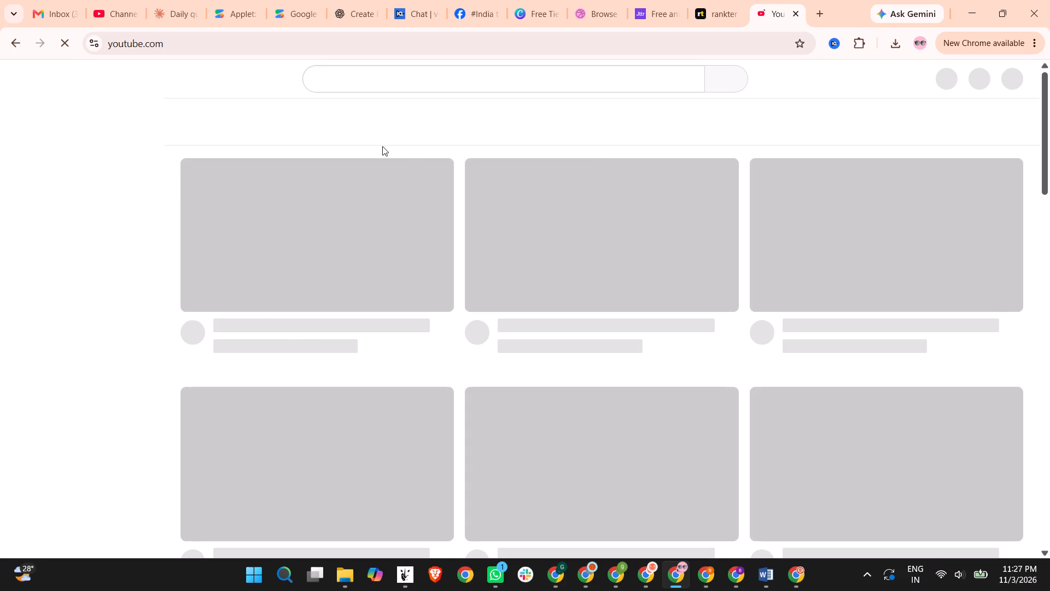
pyautogui.scroll(-2, 384, 149)
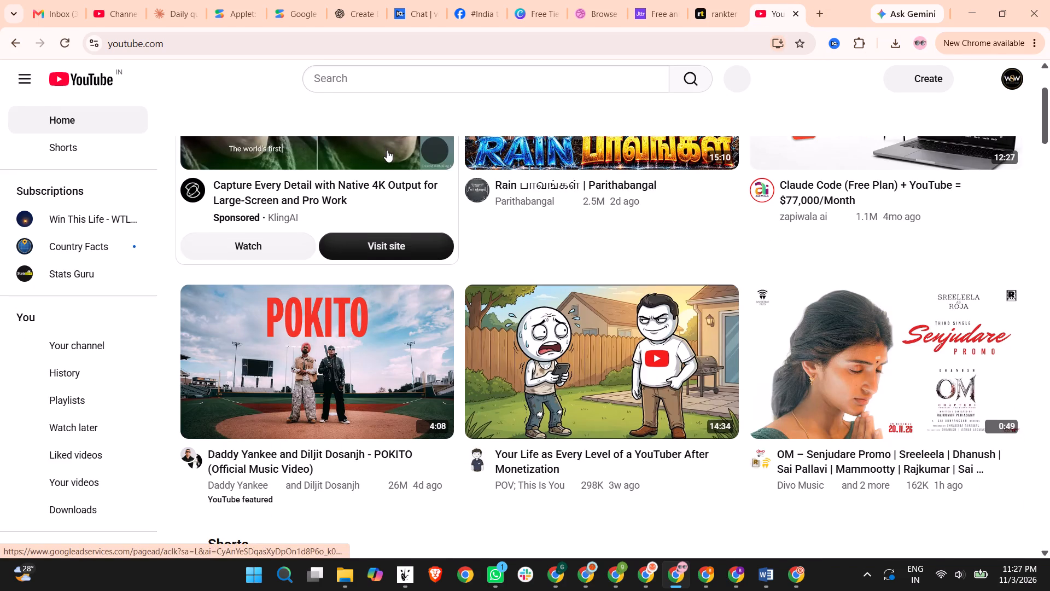
pyautogui.scroll(5, 696, 239)
pyautogui.click(1010, 76)
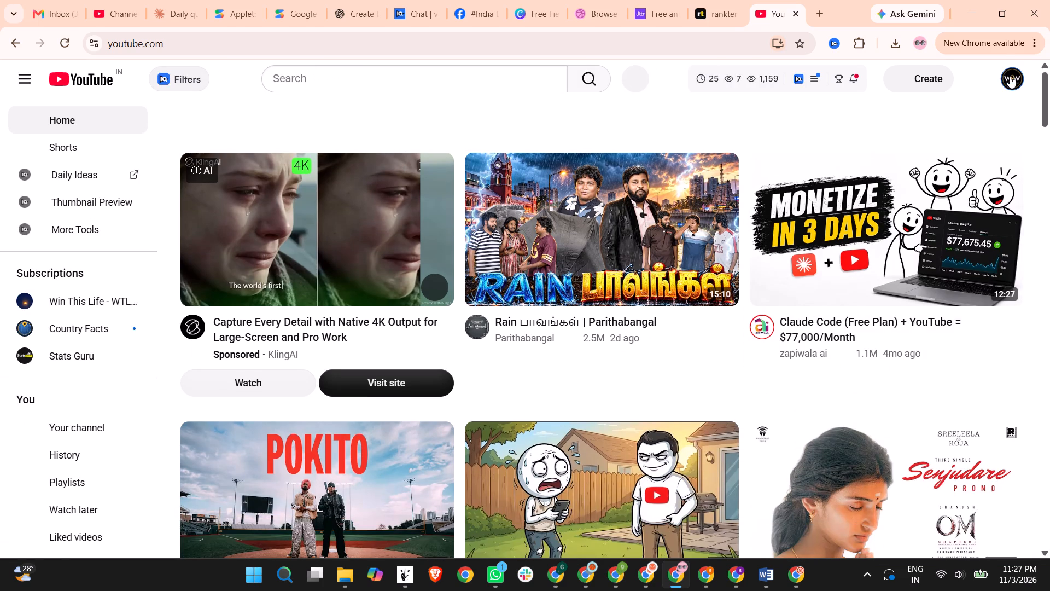
pyautogui.click(838, 250)
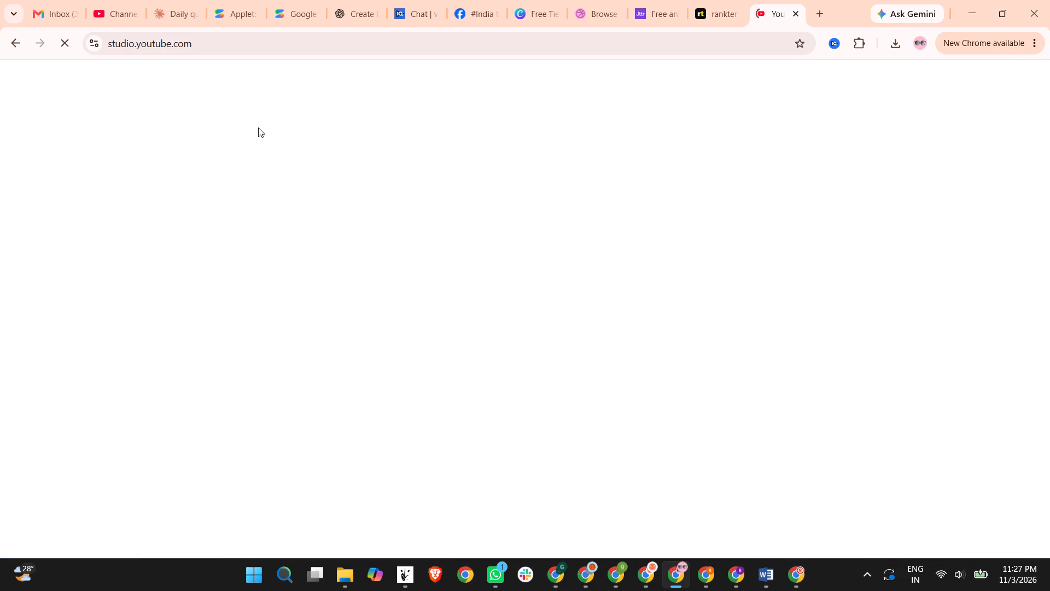
pyautogui.click(129, 0)
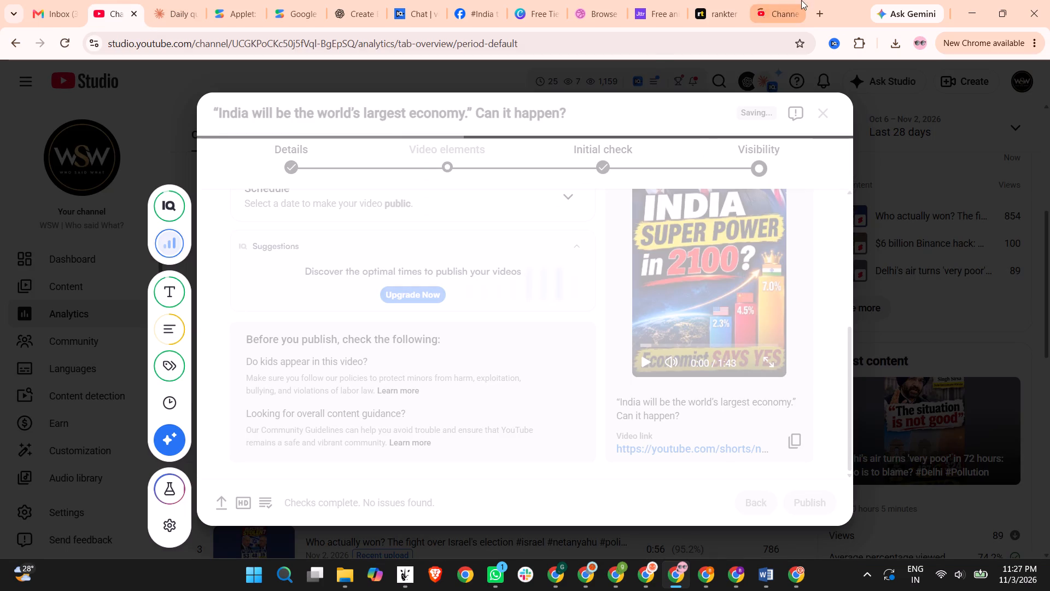
pyautogui.click(784, 0)
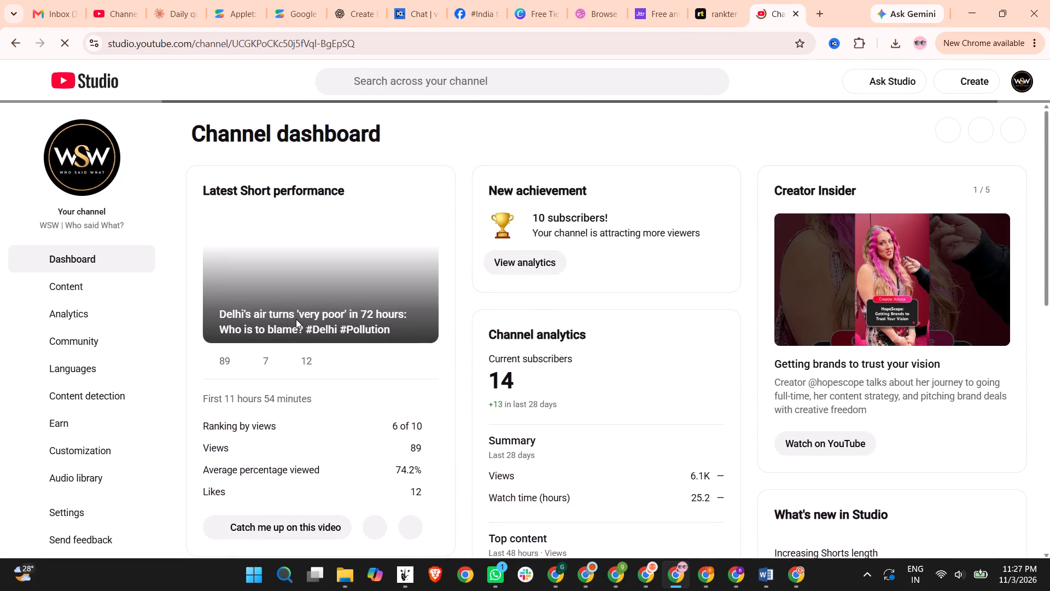
# Open the WSW channel's content and show its Shorts list to check the India Short's status.
pyautogui.scroll(-4, 526, 310)
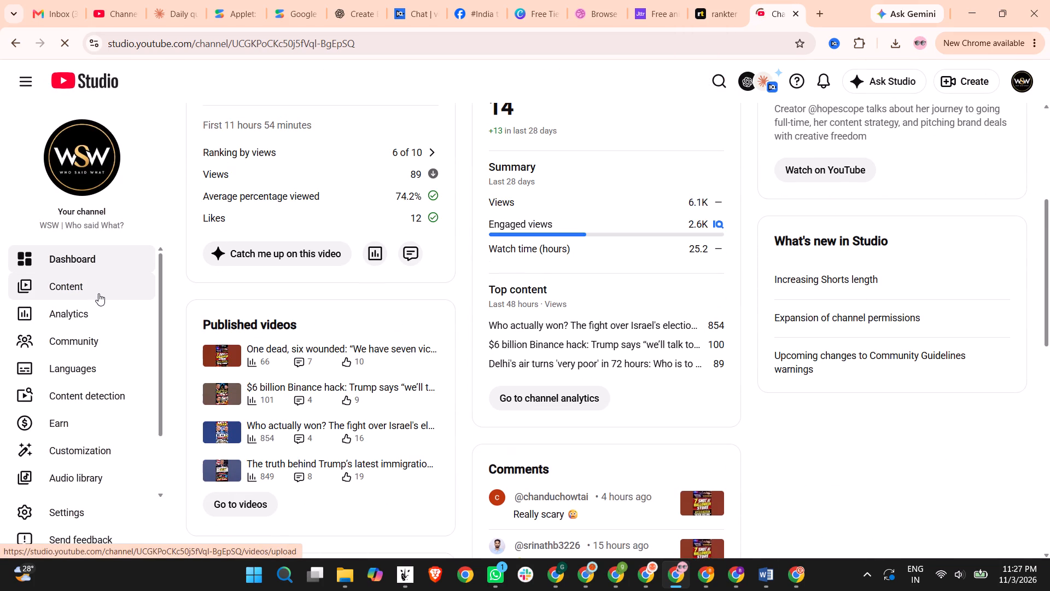
pyautogui.click(98, 293)
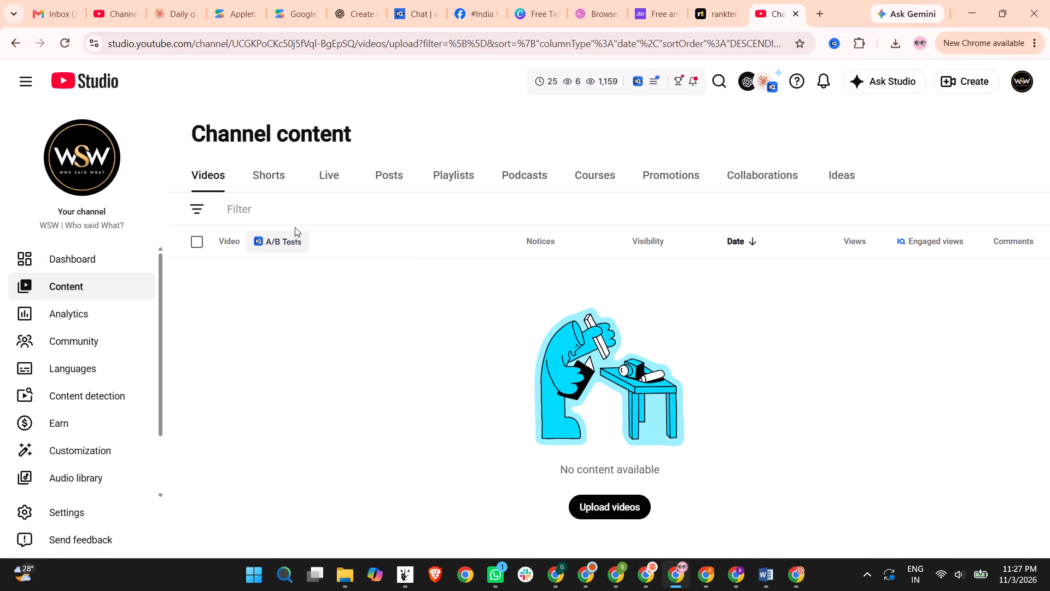
pyautogui.click(258, 187)
pyautogui.click(288, 174)
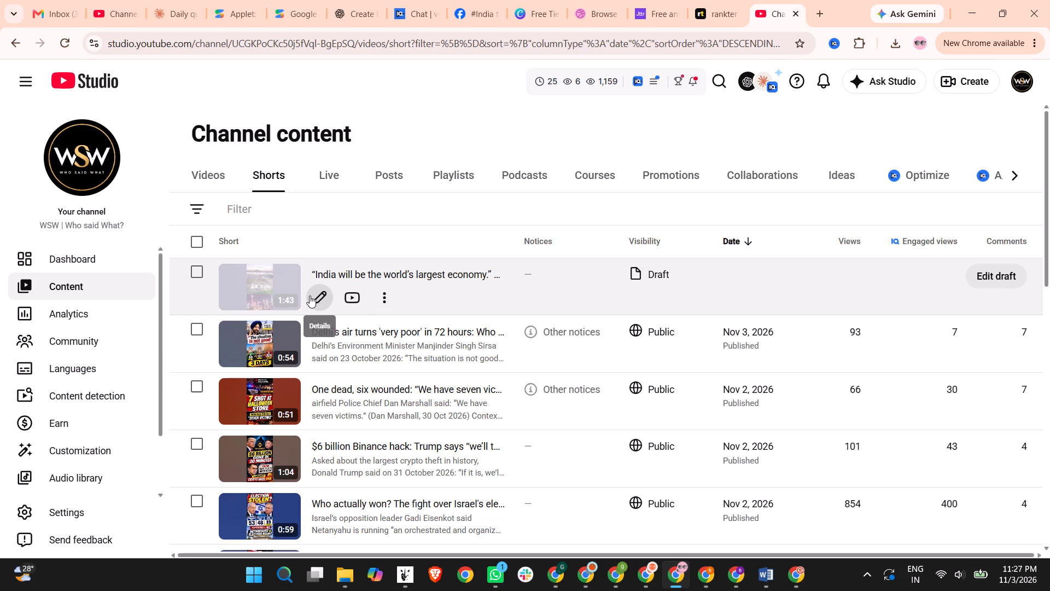
pyautogui.click(101, 0)
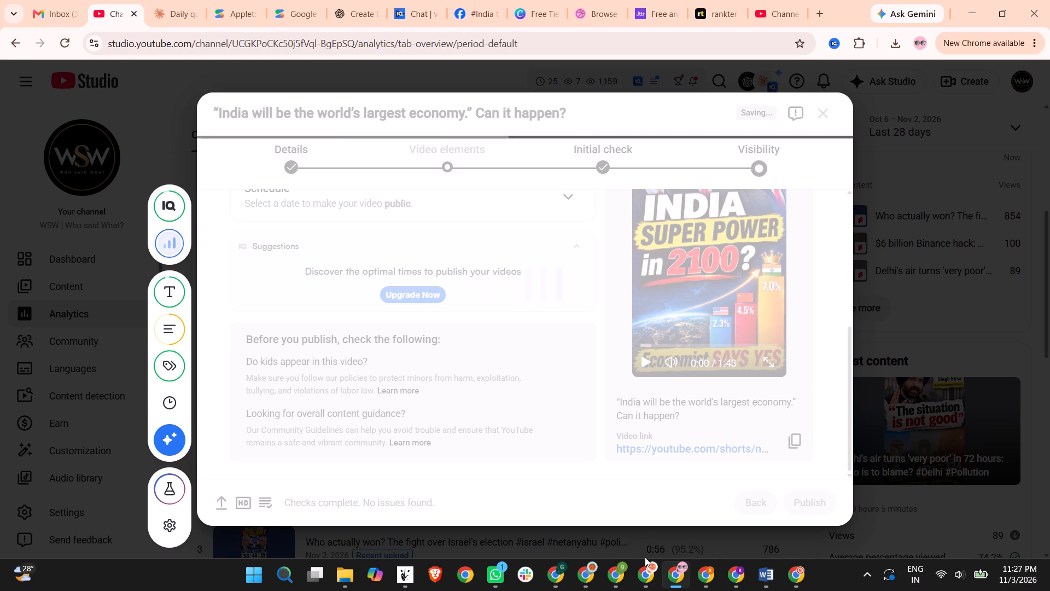
pyautogui.scroll(-7, 677, 398)
pyautogui.scroll(6, 463, 310)
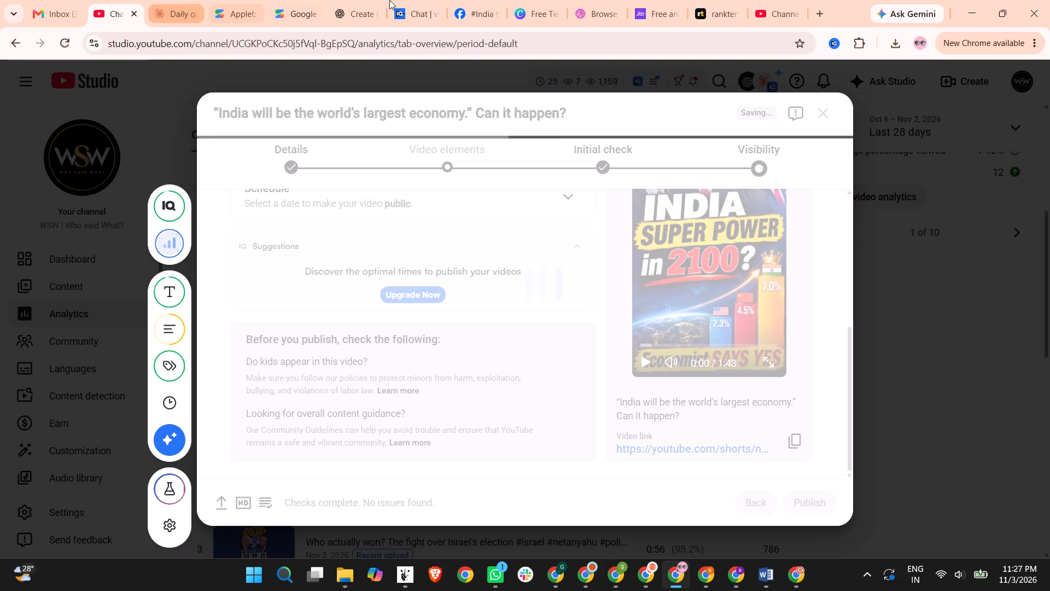
pyautogui.click(782, 0)
pyautogui.click(57, 36)
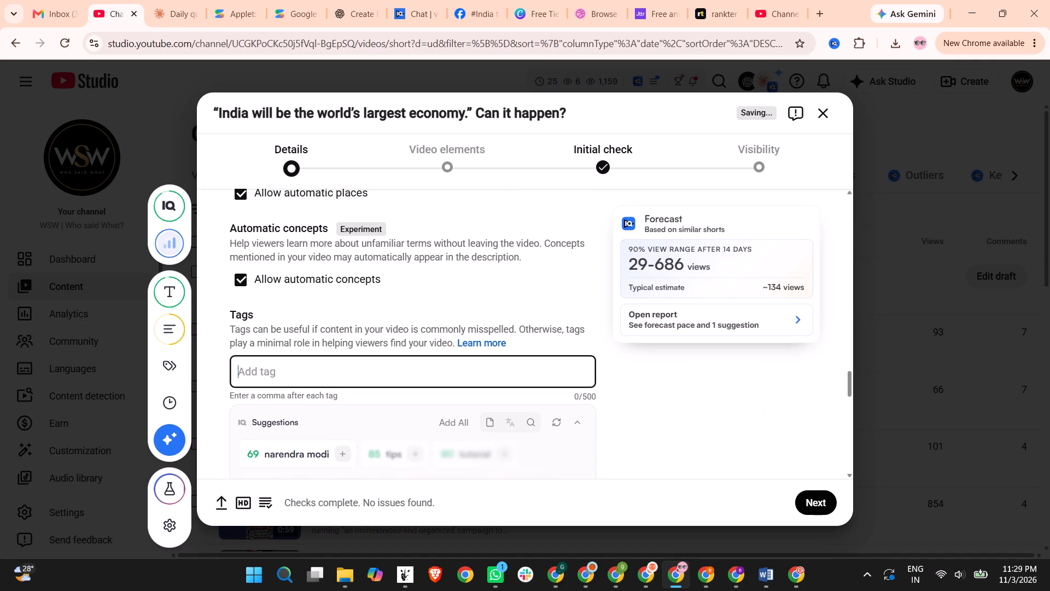
pyautogui.hotkey('ctrl', 'v')
# Add the vidIQ-suggested tag "narendra modi" to the Short's tags, closing the Keyword Inspector if it opens.
pyautogui.scroll(-3, 375, 354)
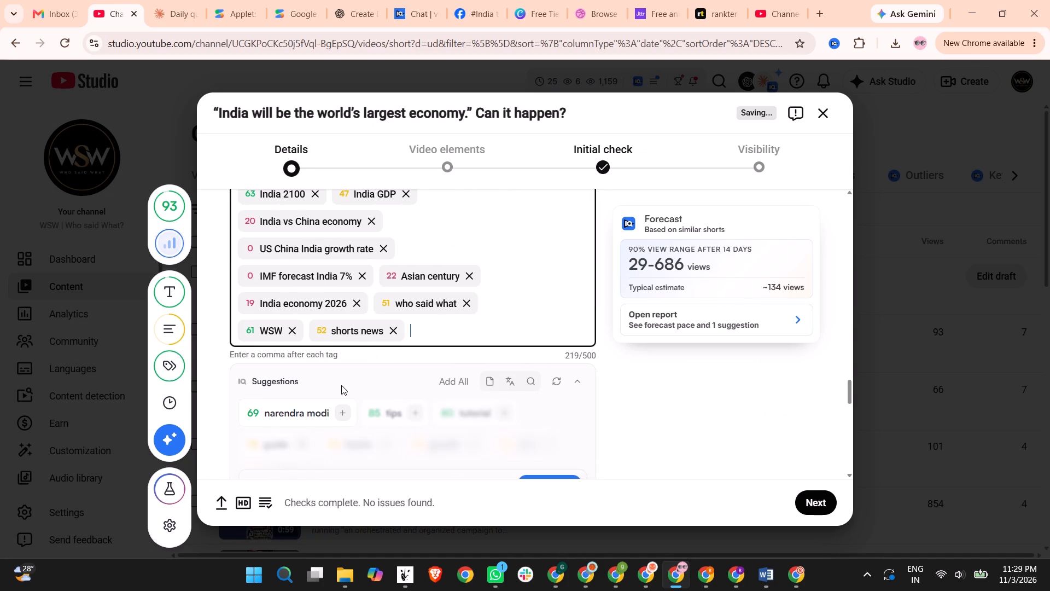
pyautogui.click(334, 409)
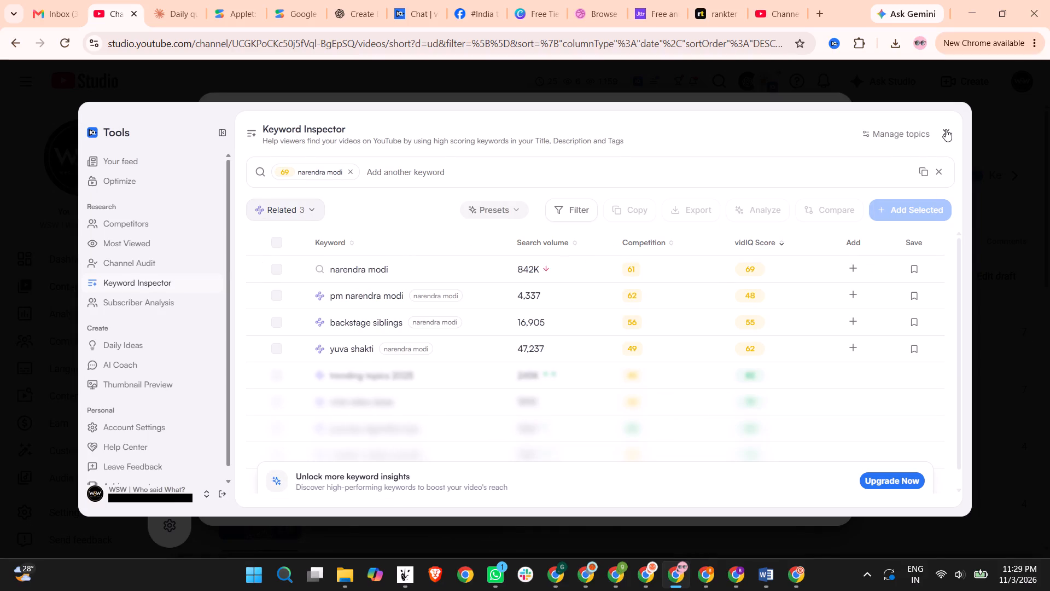
pyautogui.click(946, 129)
pyautogui.click(343, 412)
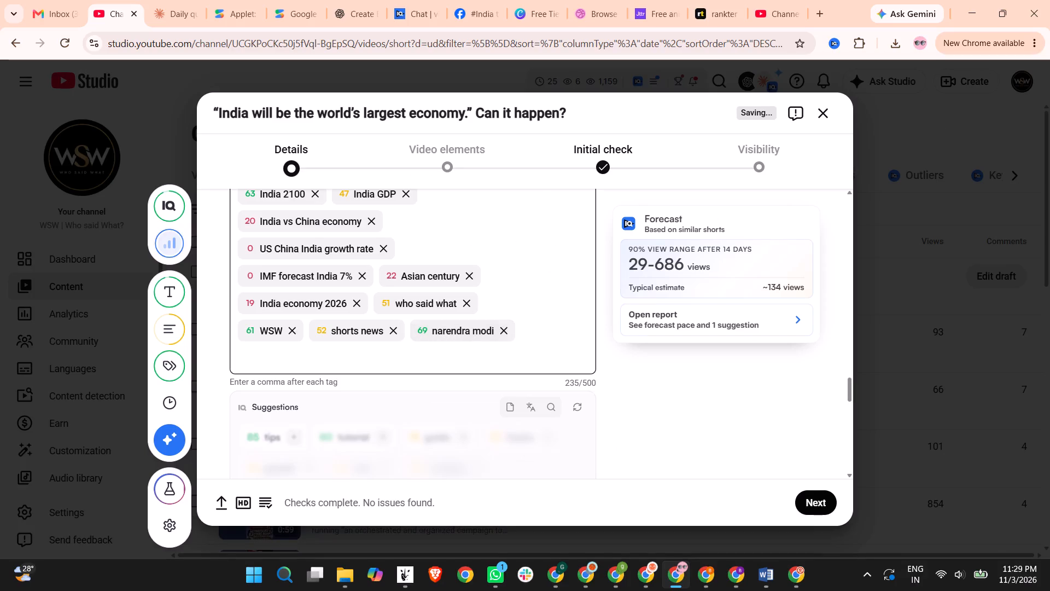
# Add the tag "donald trump" to the Short's tags.
pyautogui.click(479, 354)
pyautogui.write('donal')
pyautogui.press('space')
pyautogui.click(391, 364)
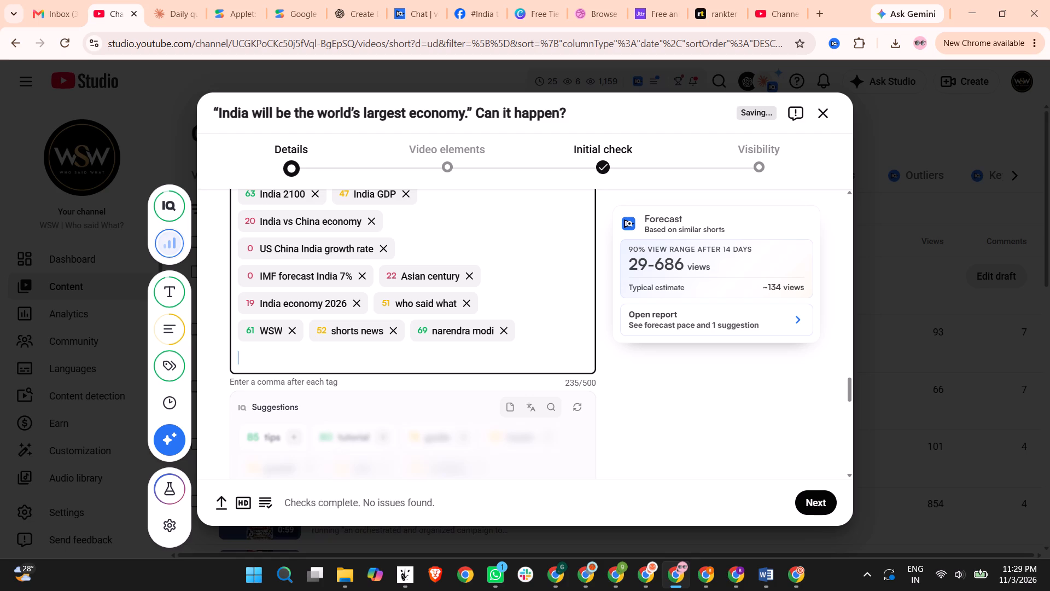
pyautogui.write('donal trum')
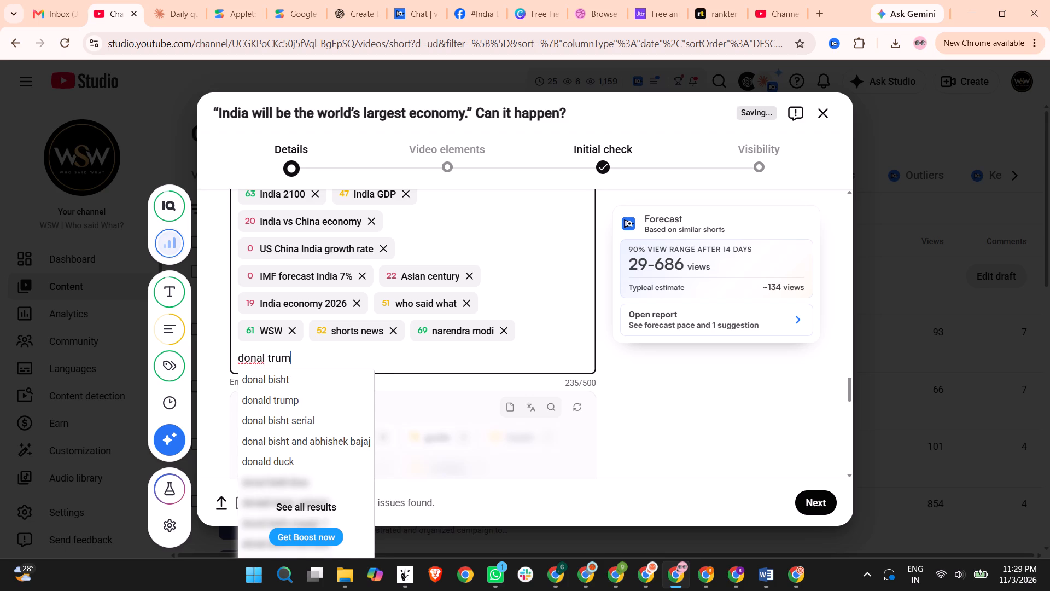
pyautogui.press('BackSpace')
pyautogui.press('BackSpace')
pyautogui.press('BackSpace')
pyautogui.press('BackSpace')
pyautogui.press('BackSpace')
pyautogui.write('d trump')
pyautogui.press('Return')
# Add the tags "us economy", "europe economy", "indian economy" and "chinese economy".
pyautogui.write('us economy')
pyautogui.press('Return')
pyautogui.write('europe e')
pyautogui.press('BackSpace')
pyautogui.press('c')
pyautogui.press('BackSpace')
pyautogui.write('economy')
pyautogui.press('Return')
pyautogui.write('indian economy')
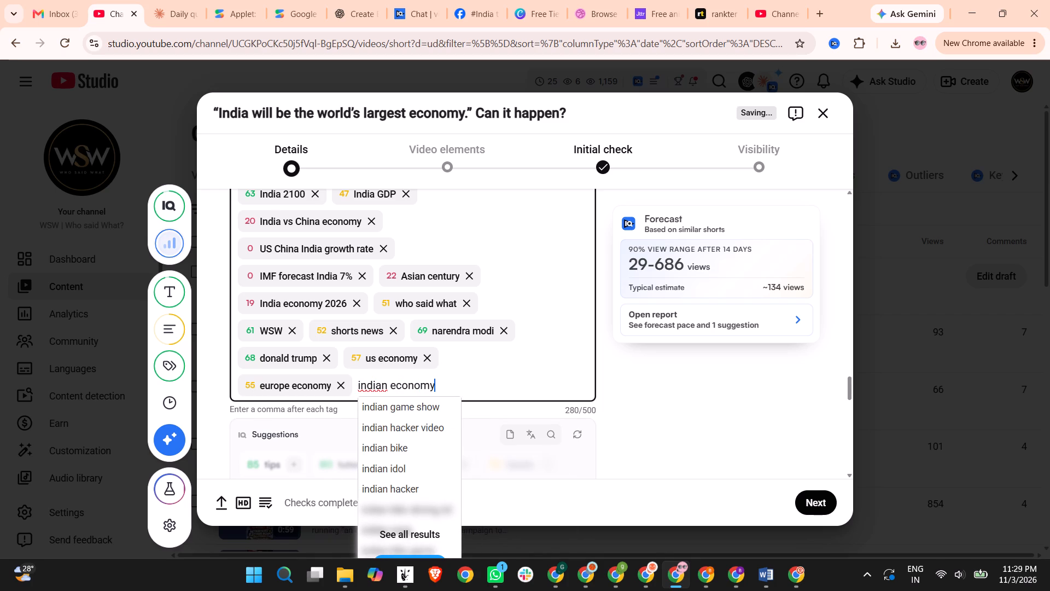
pyautogui.press('Return')
pyautogui.write('chinese economy')
pyautogui.press('Return')
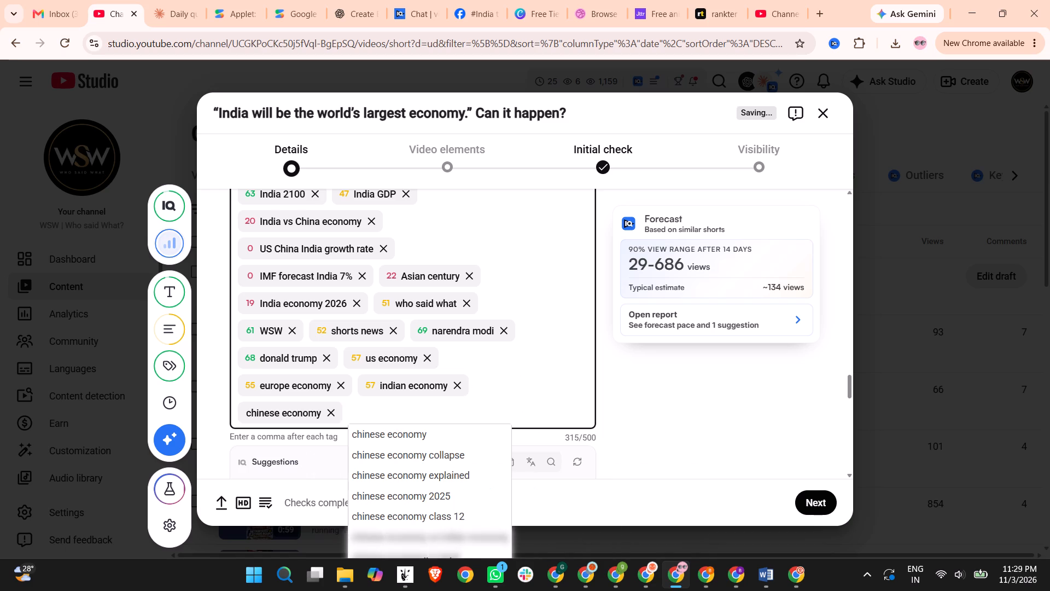
# Add the tags "india vs china" and "viksit bharat".
pyautogui.write('india vs china')
pyautogui.press('Return')
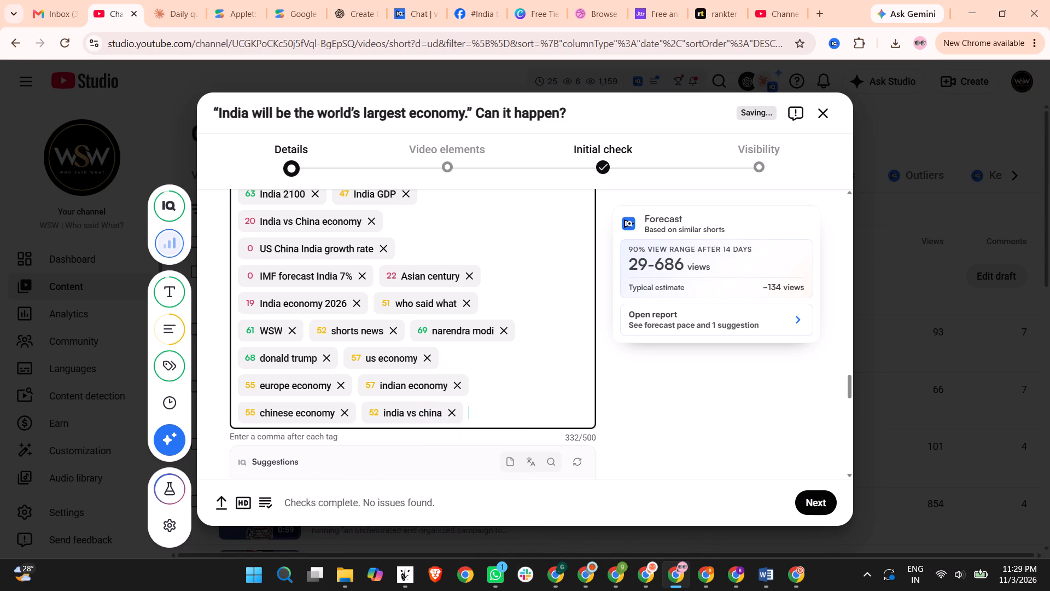
pyautogui.write('viksit bharat')
pyautogui.press('Return')
# Add the tag "xi jinping", removing the incomplete "xi jin" tag.
pyautogui.write('xi jin')
pyautogui.press('Down')
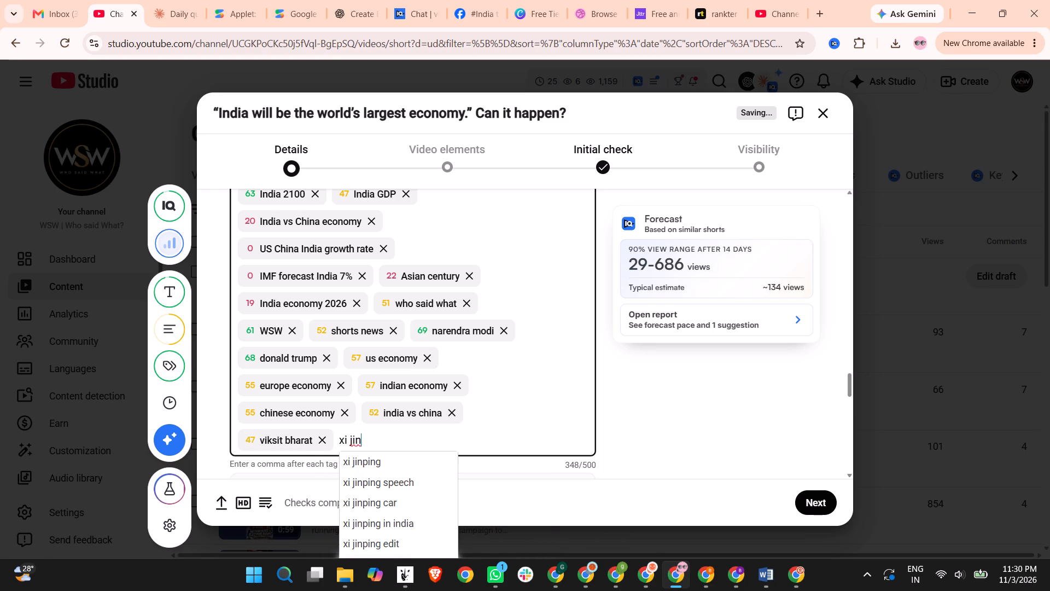
pyautogui.press('Return')
pyautogui.click(391, 438)
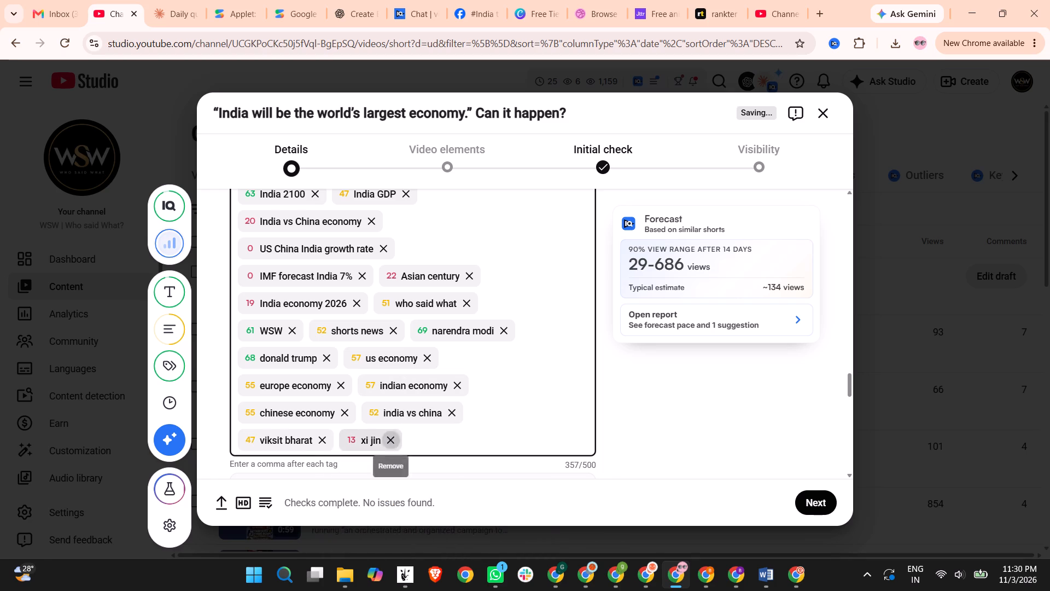
pyautogui.click(396, 438)
pyautogui.write('xi jinping')
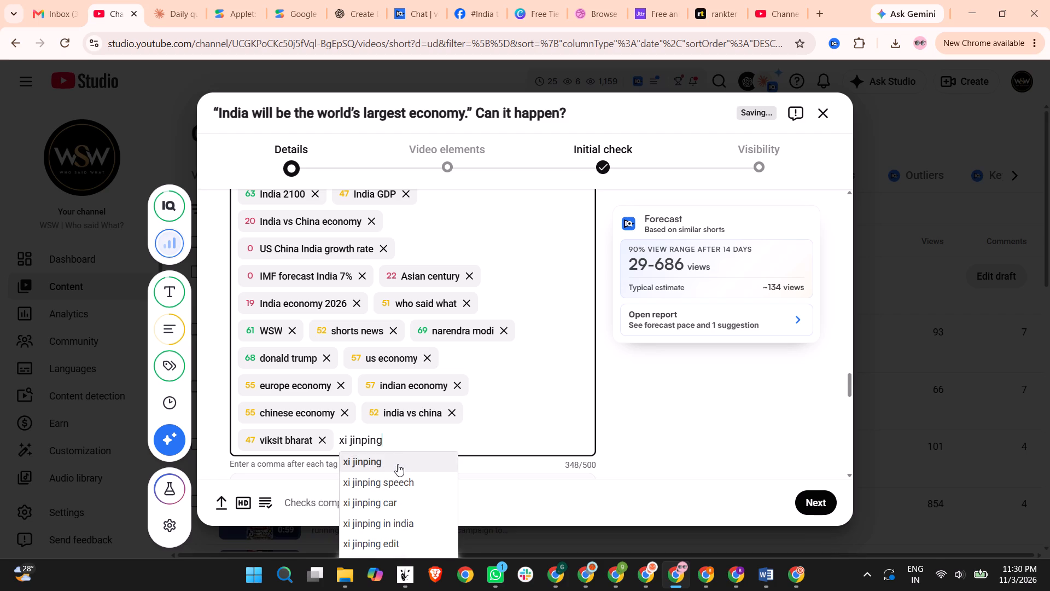
pyautogui.click(398, 464)
pyautogui.click(459, 438)
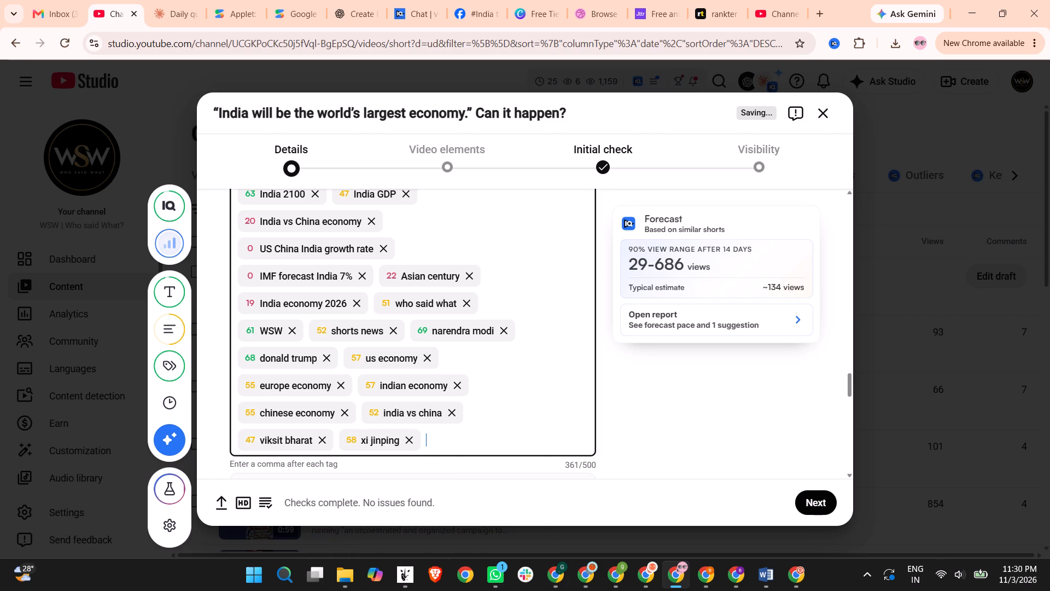
# Add the tags "columbia university" and "international news" to the Short's tags.
pyautogui.write('columbia university')
pyautogui.press('Return')
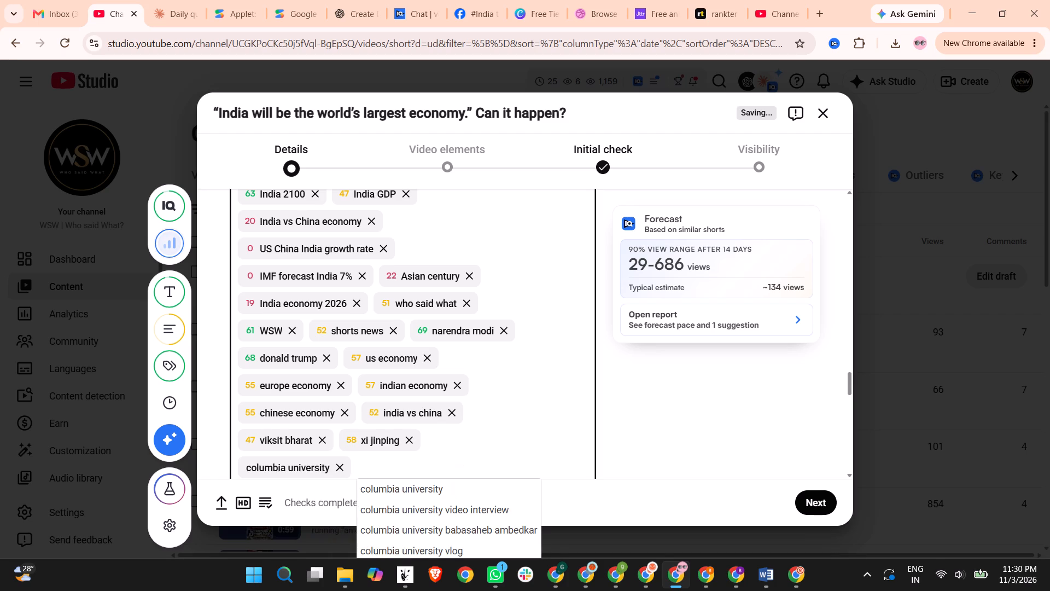
pyautogui.scroll(-2, 444, 380)
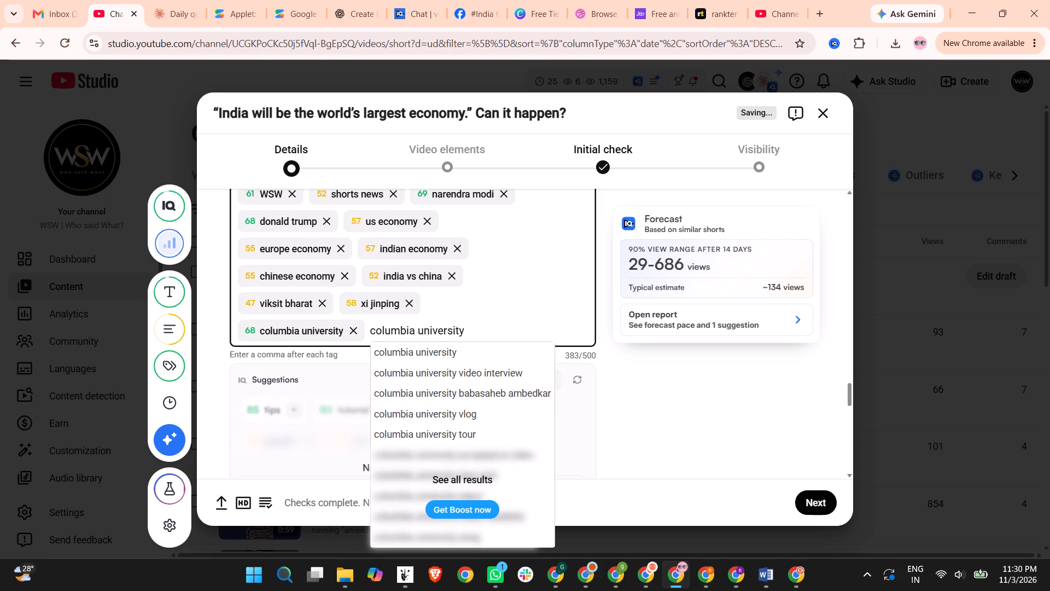
pyautogui.click(486, 329)
pyautogui.moveTo(480, 328); pyautogui.dragTo(371, 326)
pyautogui.write('international')
pyautogui.press('space')
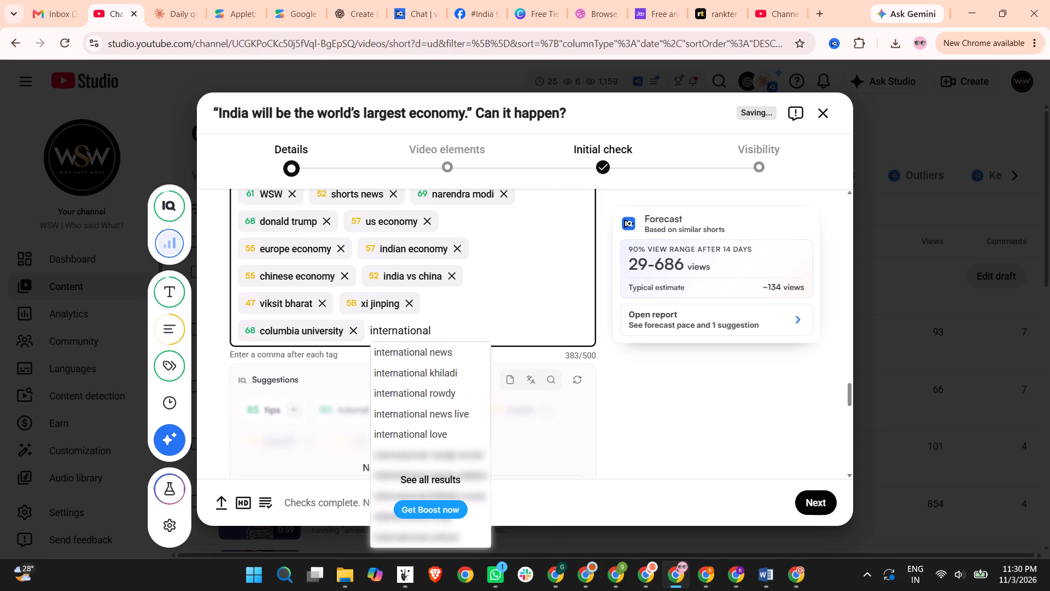
pyautogui.write('news')
pyautogui.press('Return')
# Add the tags "global economy" and "global superpower".
pyautogui.write('global')
pyautogui.press('space')
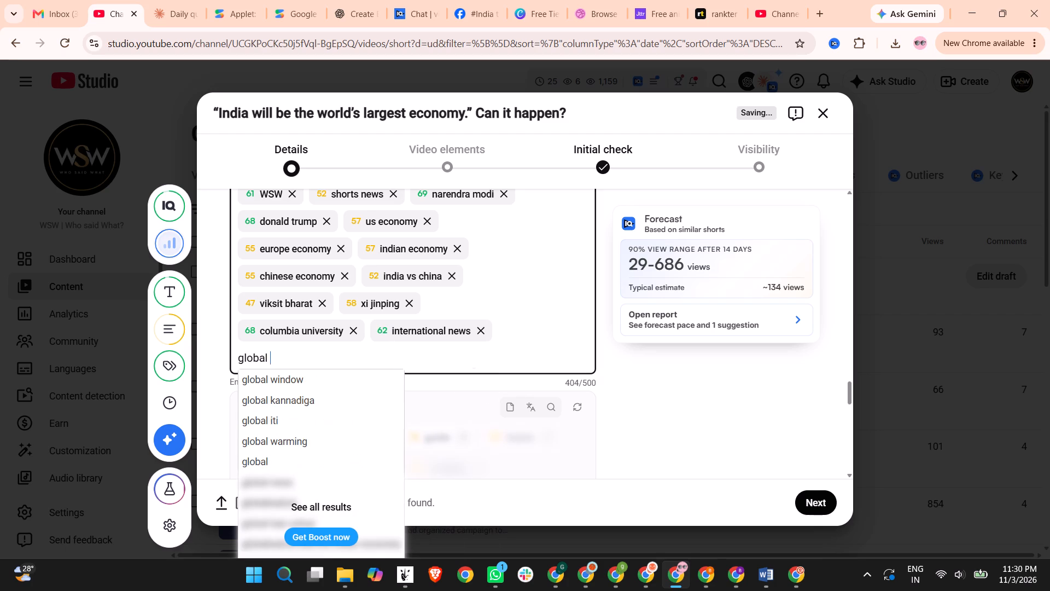
pyautogui.write('gpd')
pyautogui.press('BackSpace')
pyautogui.press('BackSpace')
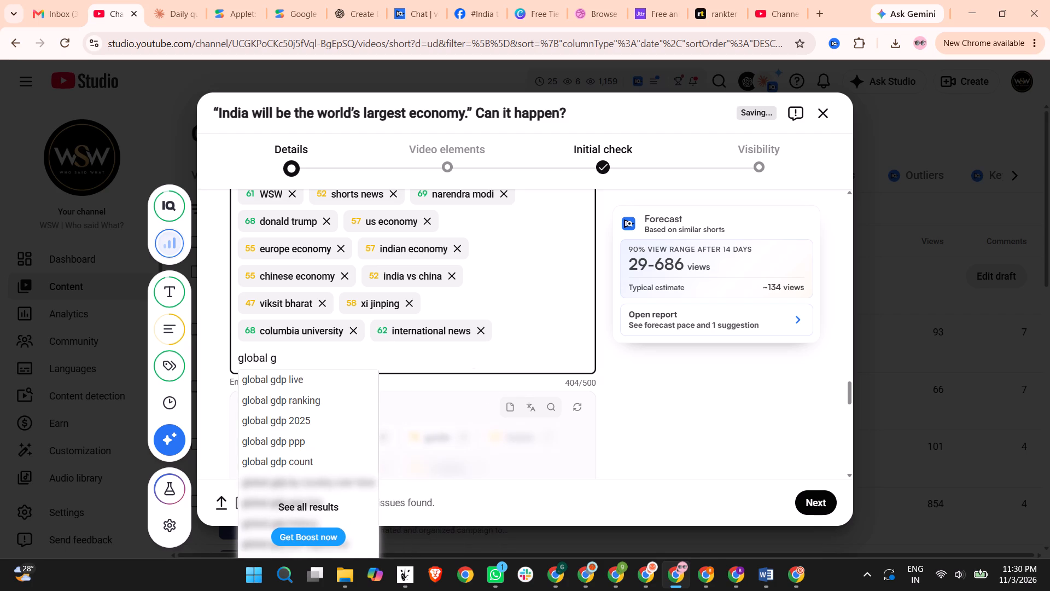
pyautogui.press('BackSpace')
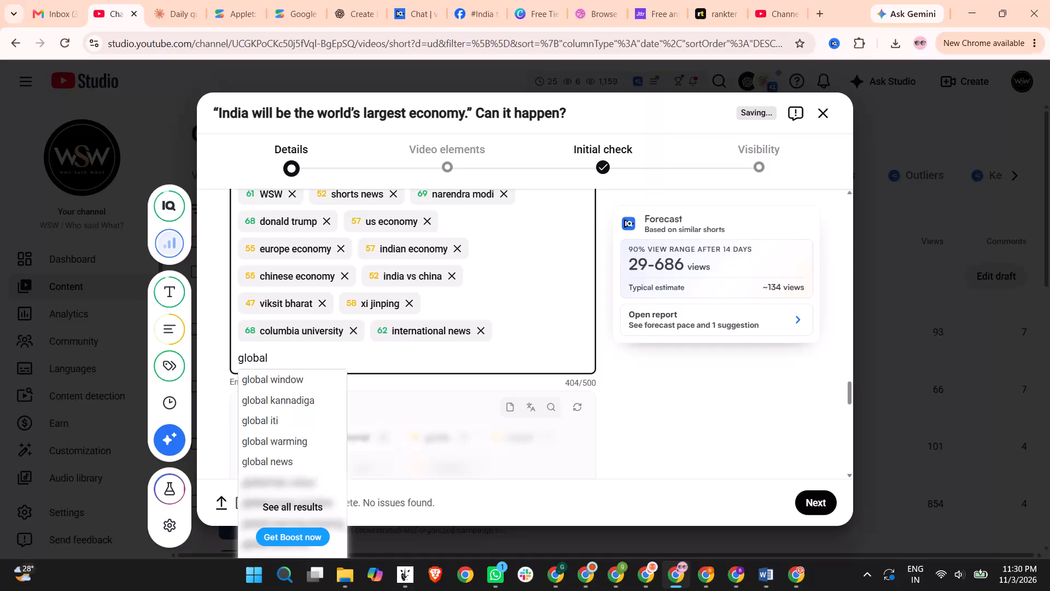
pyautogui.write('economy')
pyautogui.press('Return')
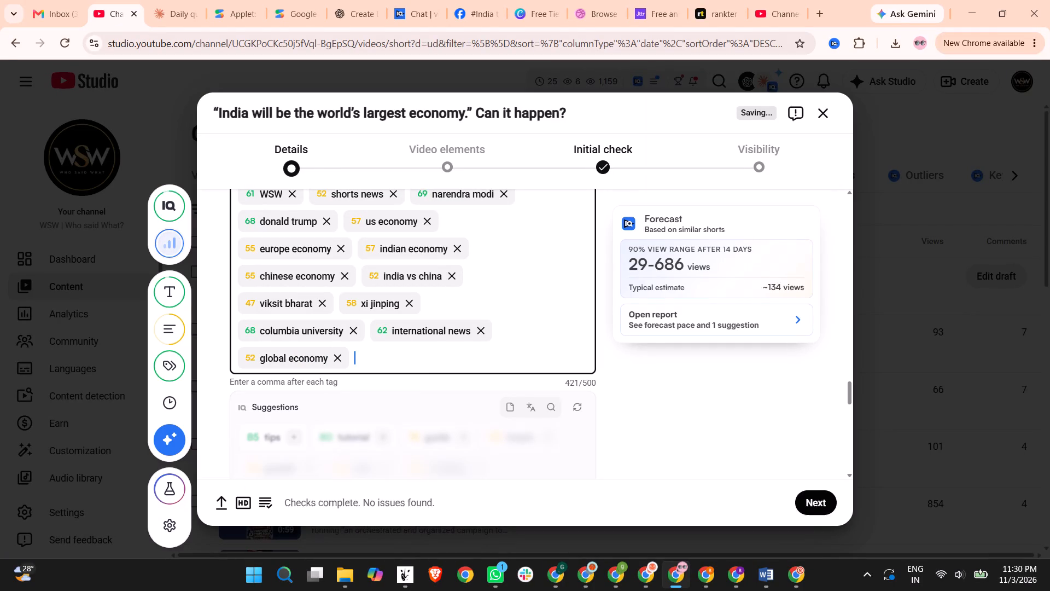
pyautogui.write('global super')
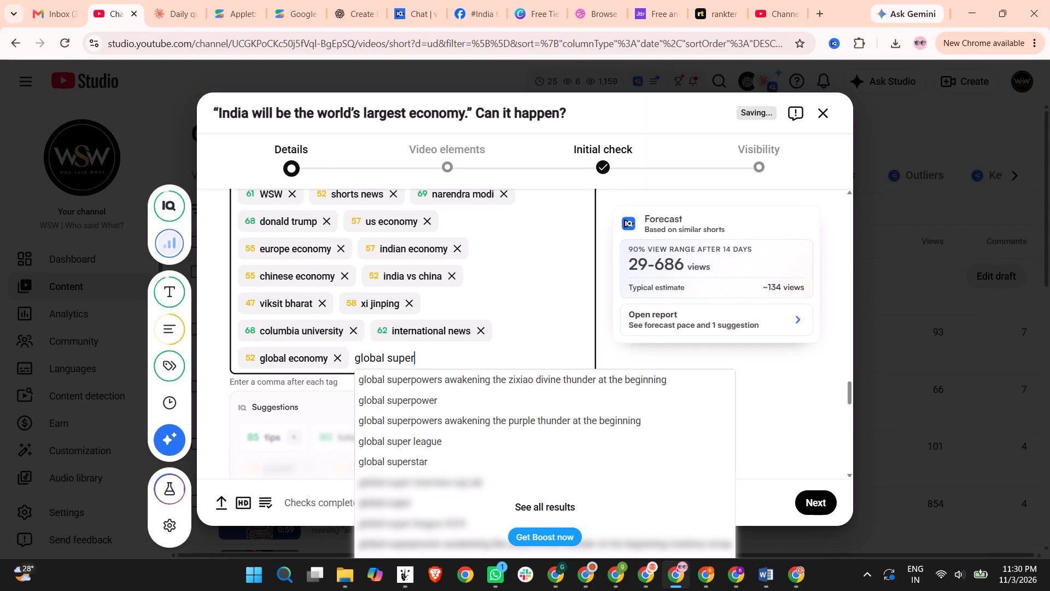
pyautogui.click(397, 397)
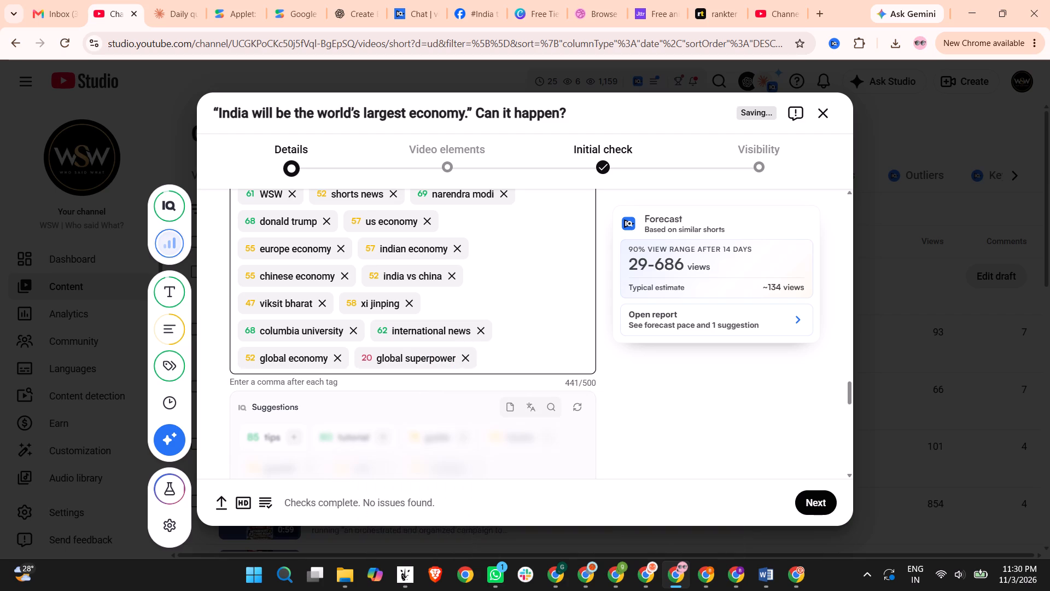
# Add the tag "who is the next superpower".
pyautogui.click(491, 360)
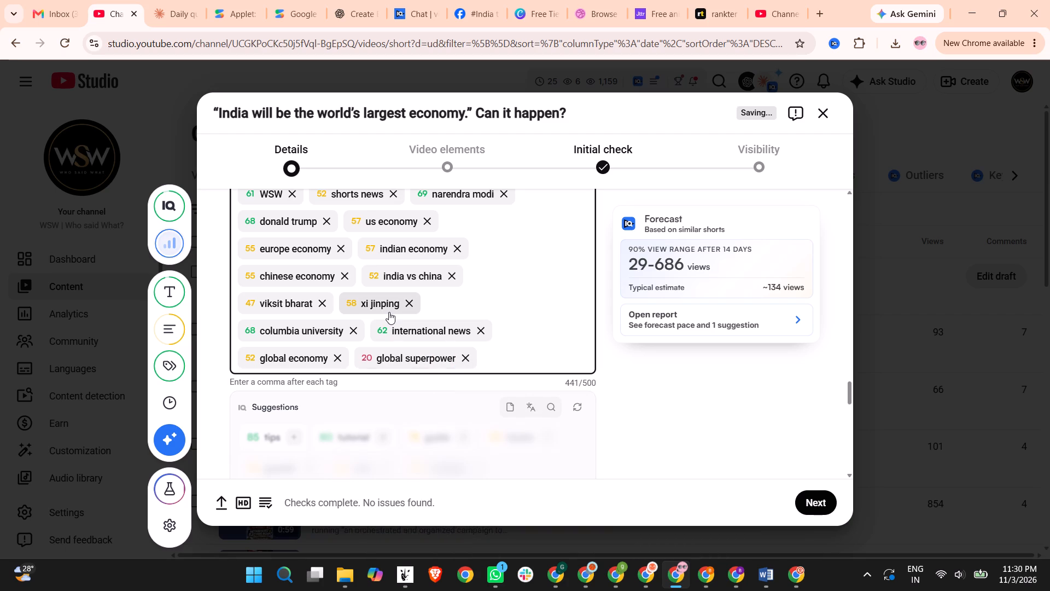
pyautogui.write('In')
pyautogui.press('BackSpace')
pyautogui.press('BackSpace')
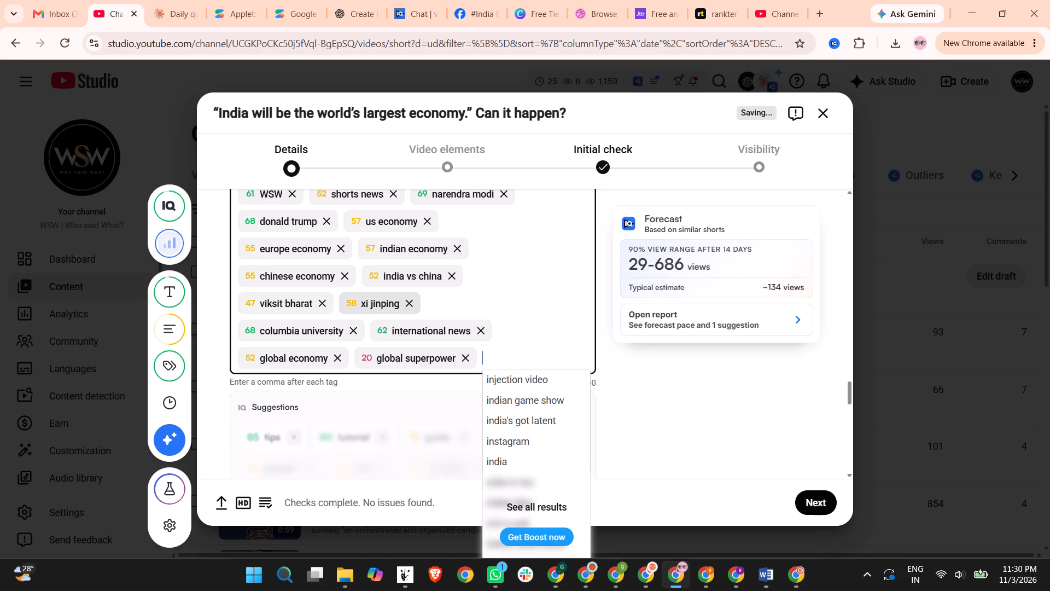
pyautogui.write('who si the')
pyautogui.press('BackSpace')
pyautogui.press('BackSpace')
pyautogui.press('BackSpace')
pyautogui.press('BackSpace')
pyautogui.press('BackSpace')
pyautogui.press('BackSpace')
pyautogui.write('is the next superpower')
pyautogui.press('Return')
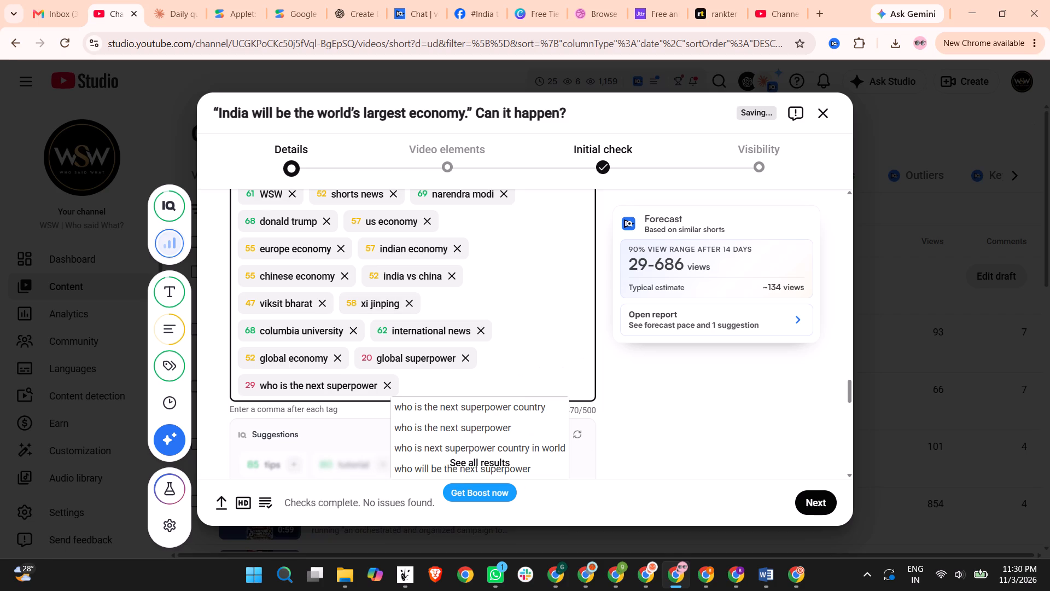
# Add the tag "europe vs India".
pyautogui.click(441, 383)
pyautogui.press('e')
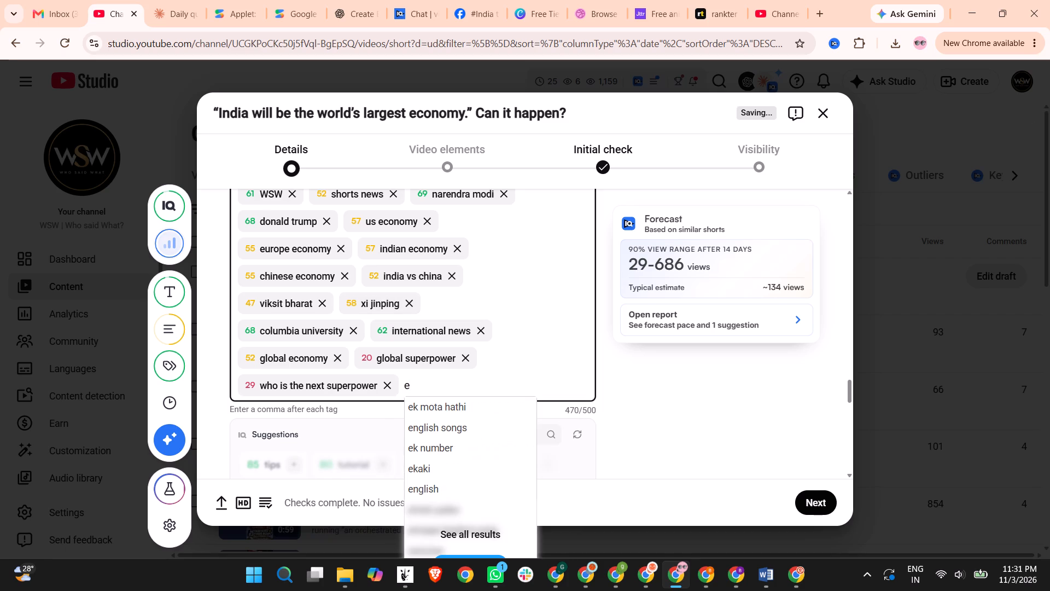
pyautogui.write('urope vs India')
pyautogui.press('Return')
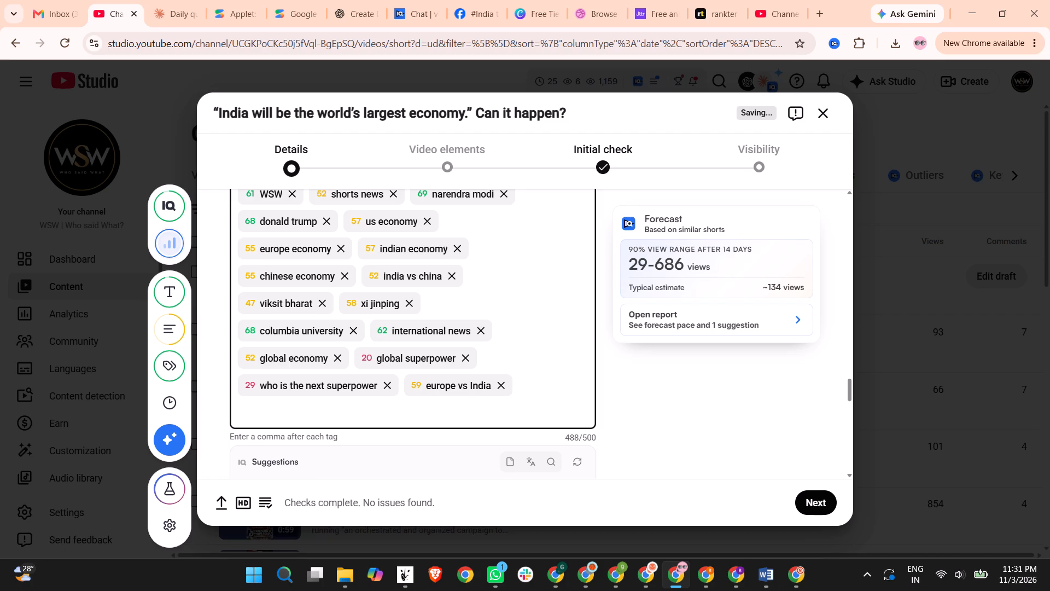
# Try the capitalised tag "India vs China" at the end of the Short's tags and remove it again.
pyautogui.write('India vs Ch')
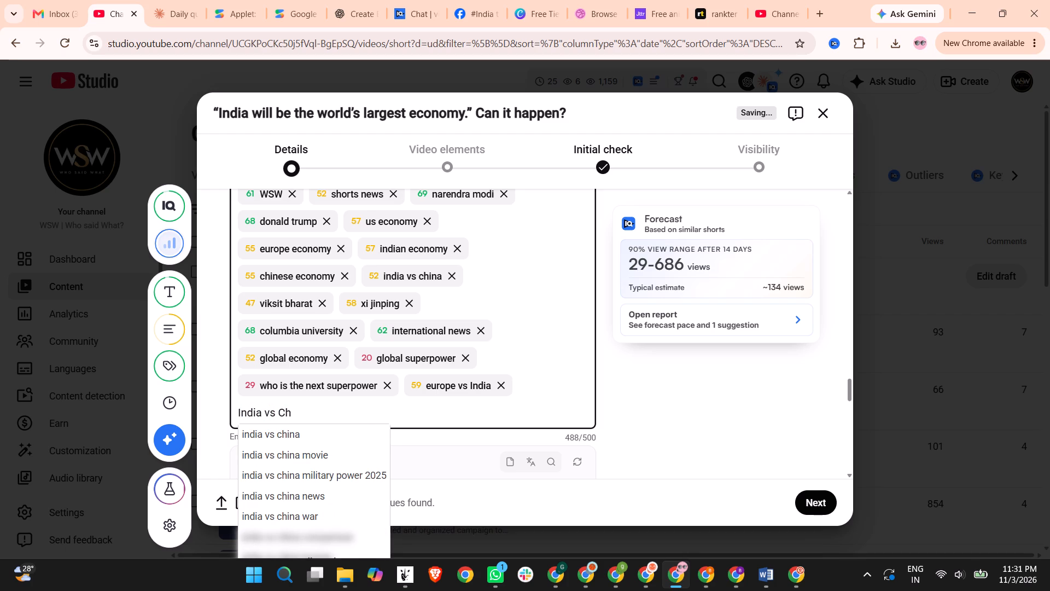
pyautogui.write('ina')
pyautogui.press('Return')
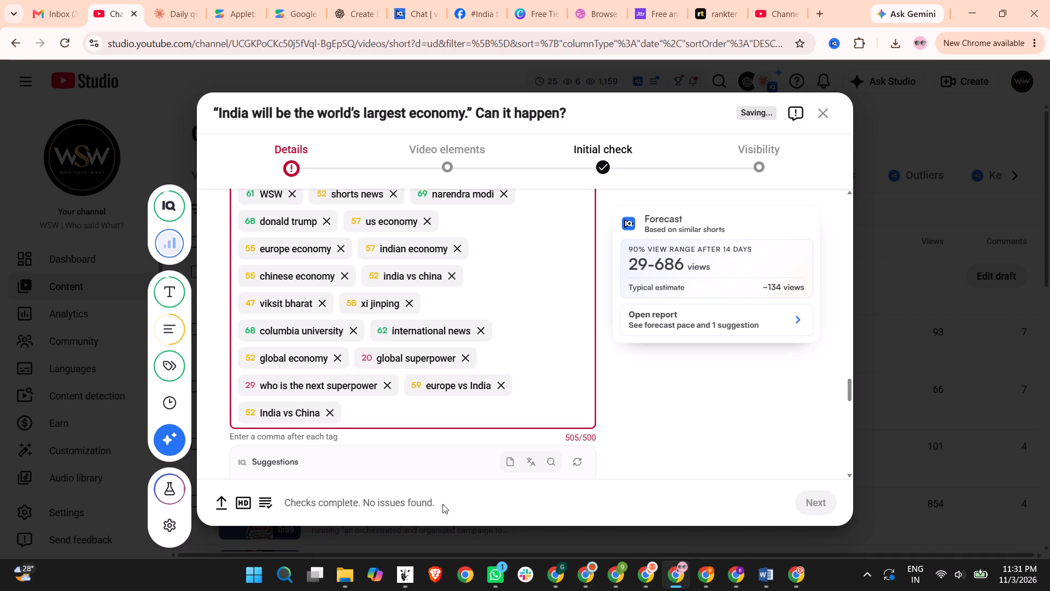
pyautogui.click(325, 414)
# Remove the tags "US China India growth rate" and "IMF forecast India 7%".
pyautogui.scroll(4, 386, 376)
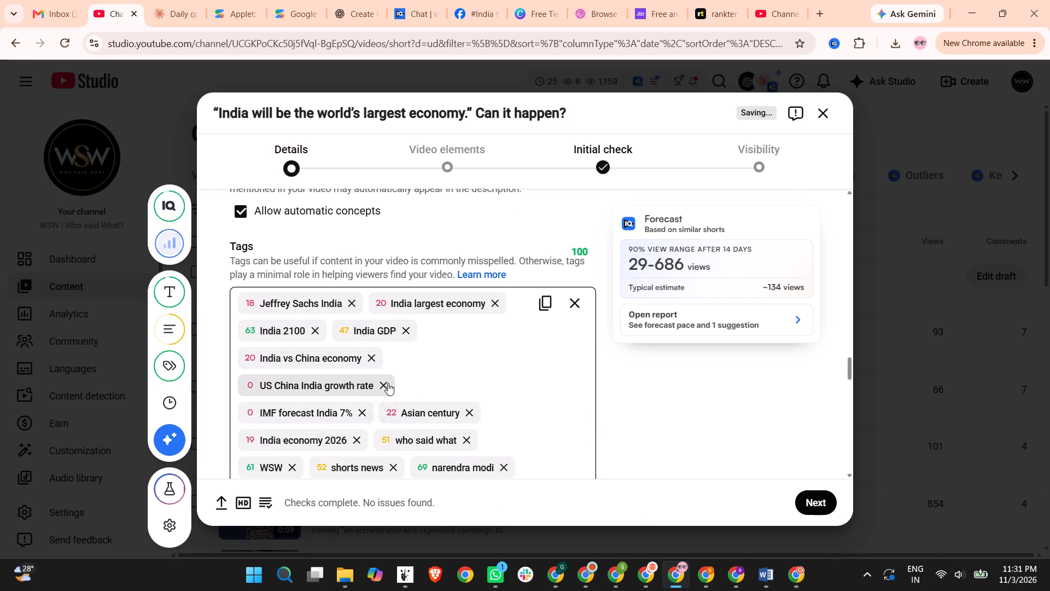
pyautogui.click(384, 383)
pyautogui.click(361, 385)
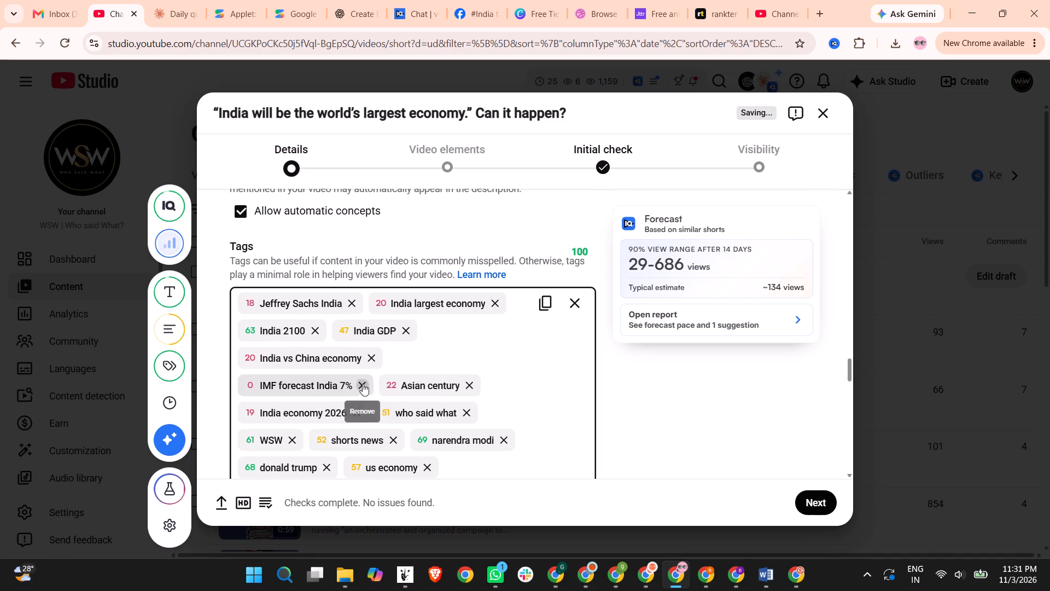
# Add the suggested tag "india gdp growth" at the end of the Short's tags.
pyautogui.scroll(-3, 485, 437)
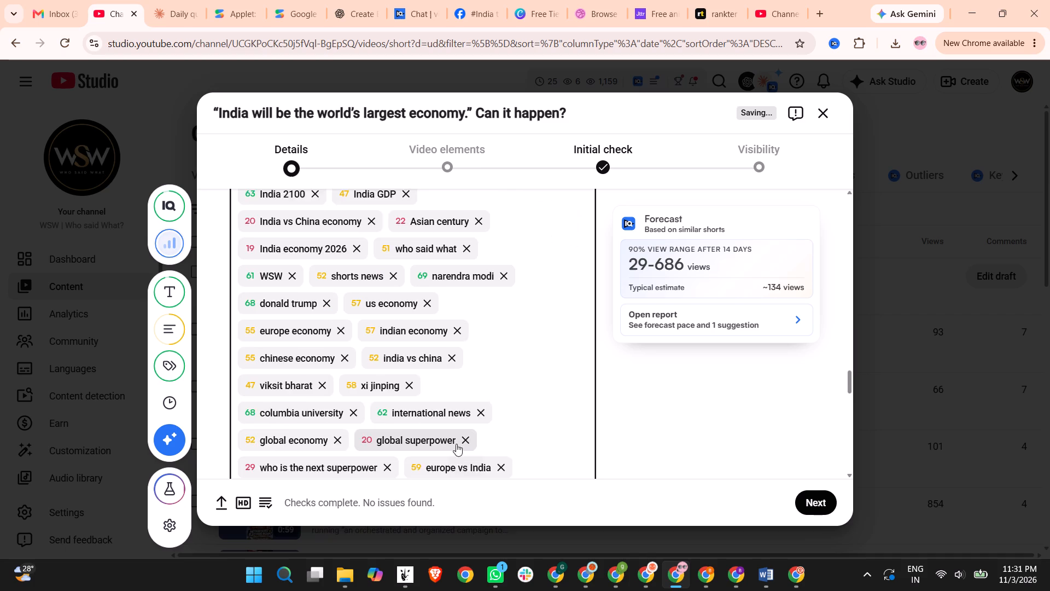
pyautogui.scroll(-1, 456, 444)
pyautogui.click(387, 364)
pyautogui.write('india gdp')
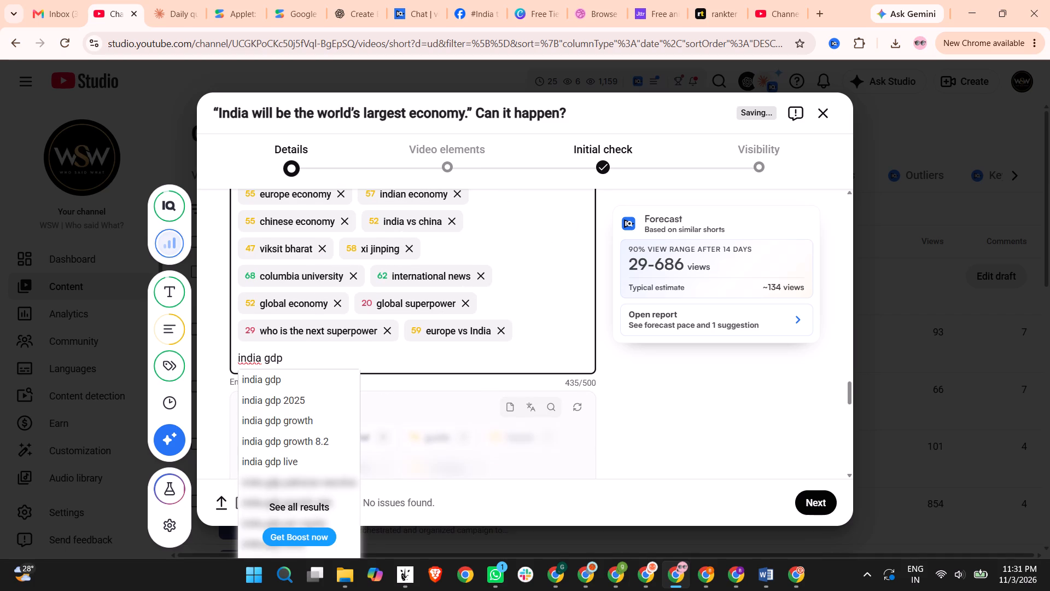
pyautogui.click(314, 418)
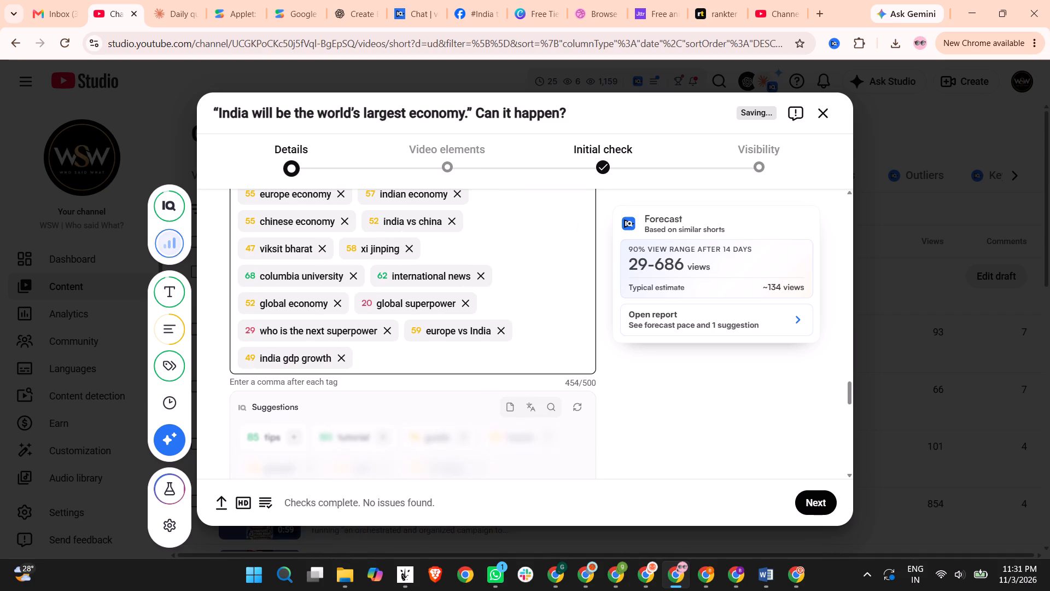
# Add the tags "imf" and "world bank".
pyautogui.click(405, 357)
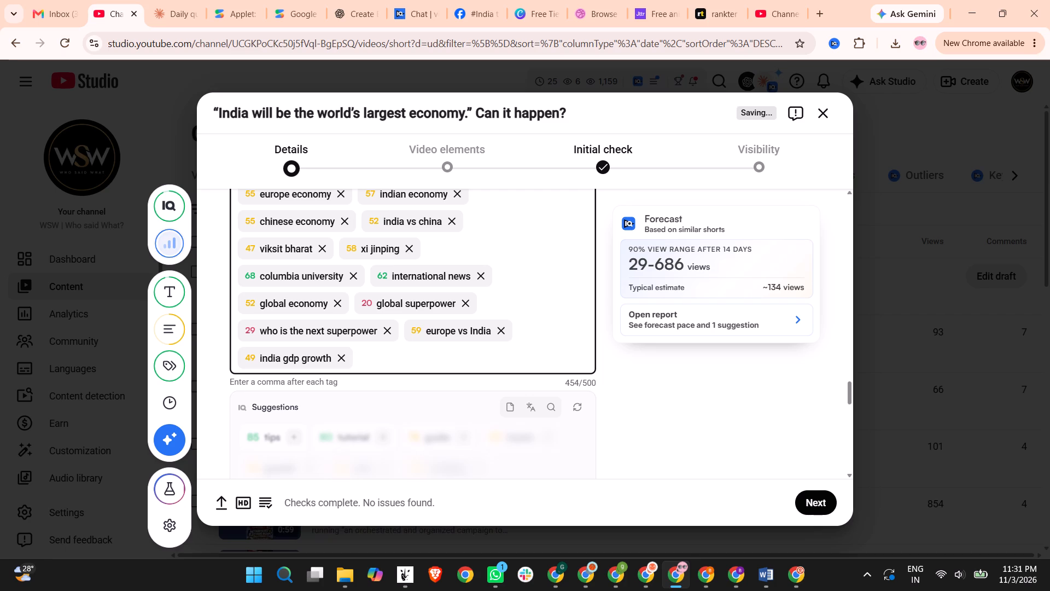
pyautogui.write('IMF')
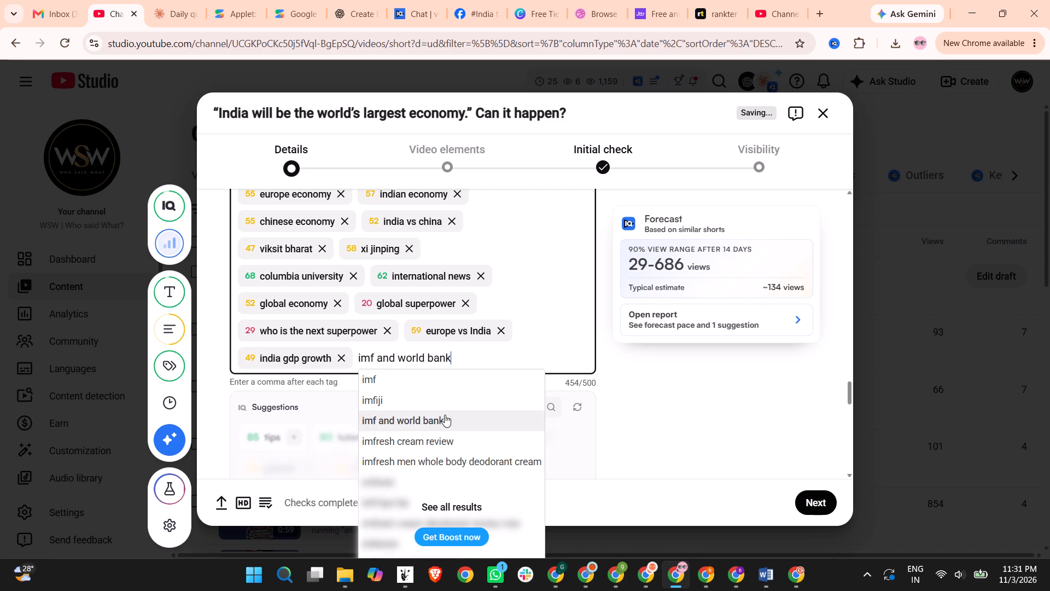
pyautogui.click(430, 384)
pyautogui.click(453, 356)
pyautogui.write('world bank')
pyautogui.press('Return')
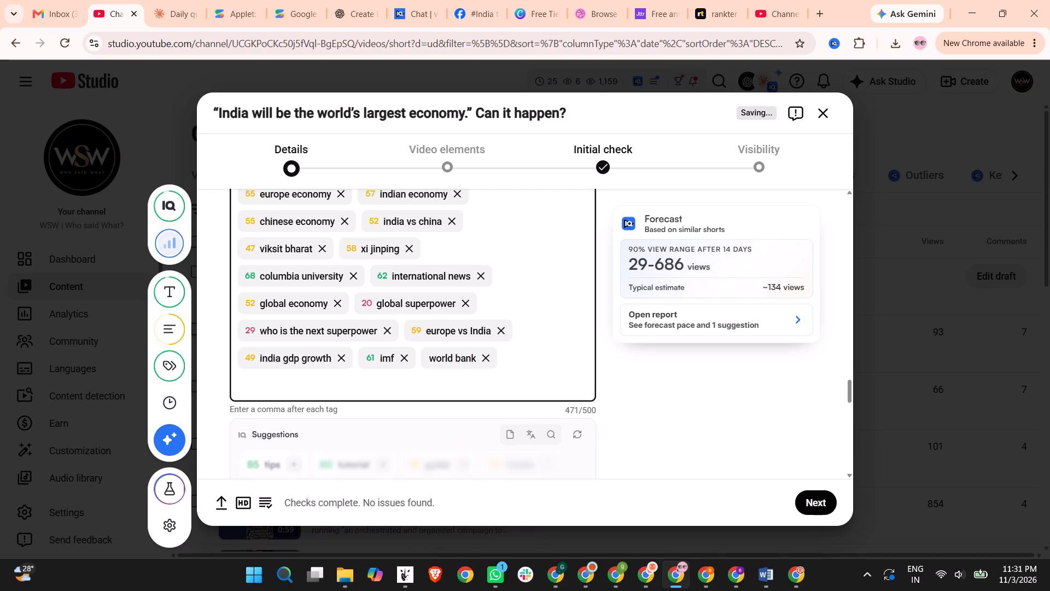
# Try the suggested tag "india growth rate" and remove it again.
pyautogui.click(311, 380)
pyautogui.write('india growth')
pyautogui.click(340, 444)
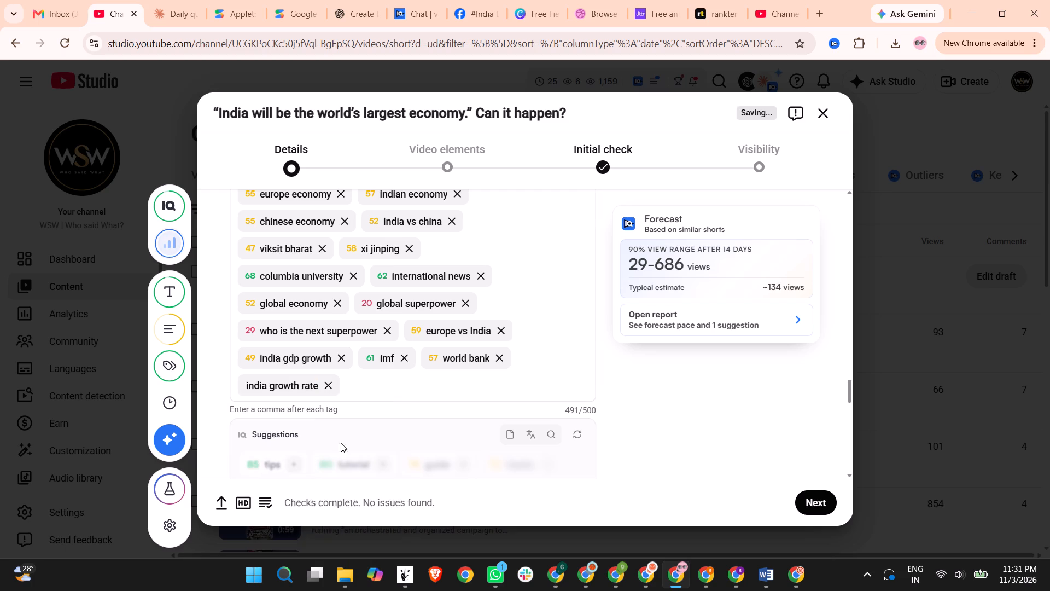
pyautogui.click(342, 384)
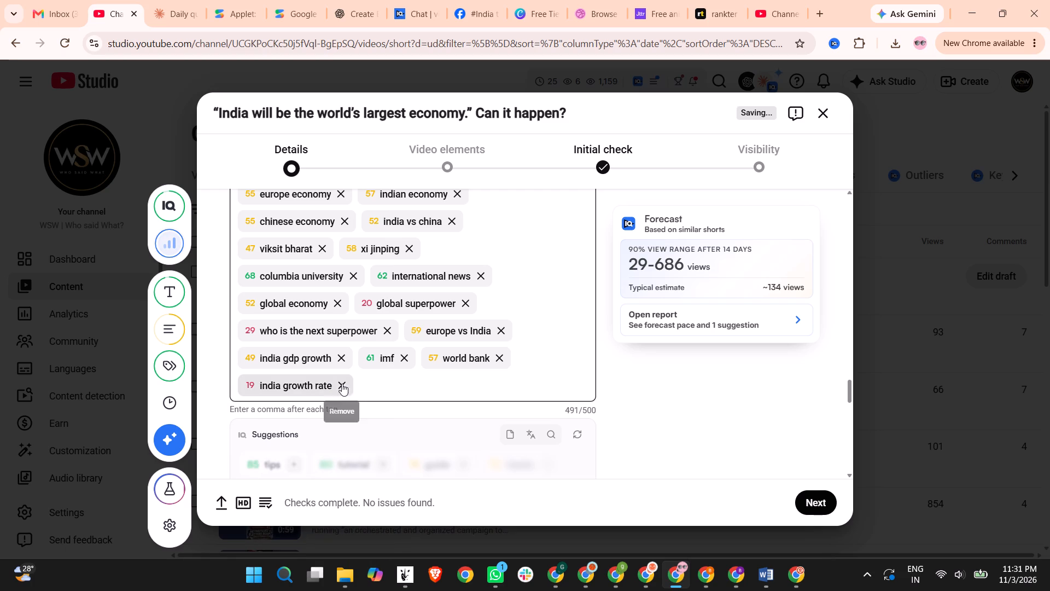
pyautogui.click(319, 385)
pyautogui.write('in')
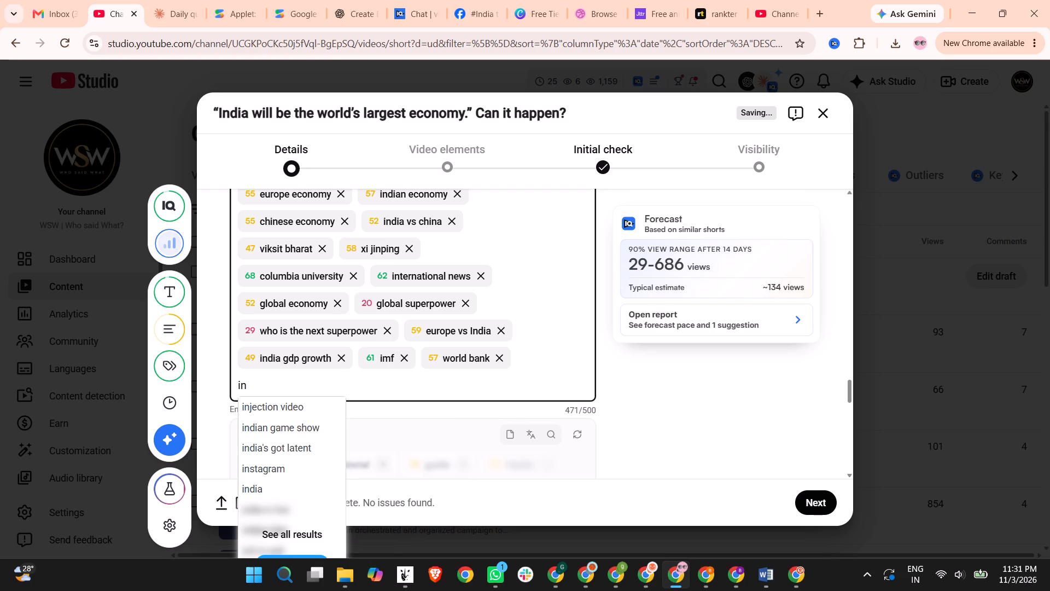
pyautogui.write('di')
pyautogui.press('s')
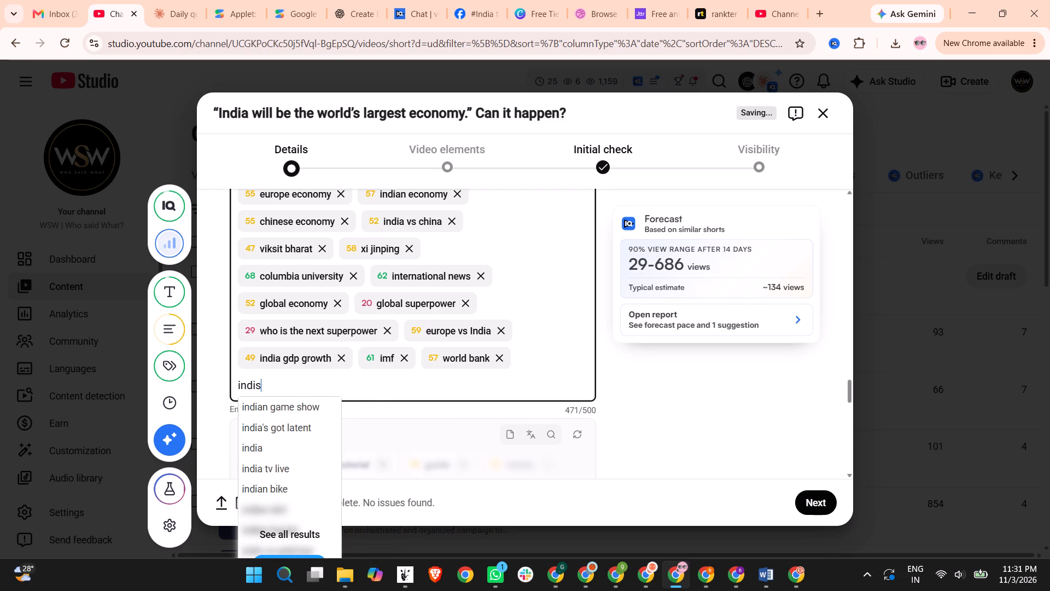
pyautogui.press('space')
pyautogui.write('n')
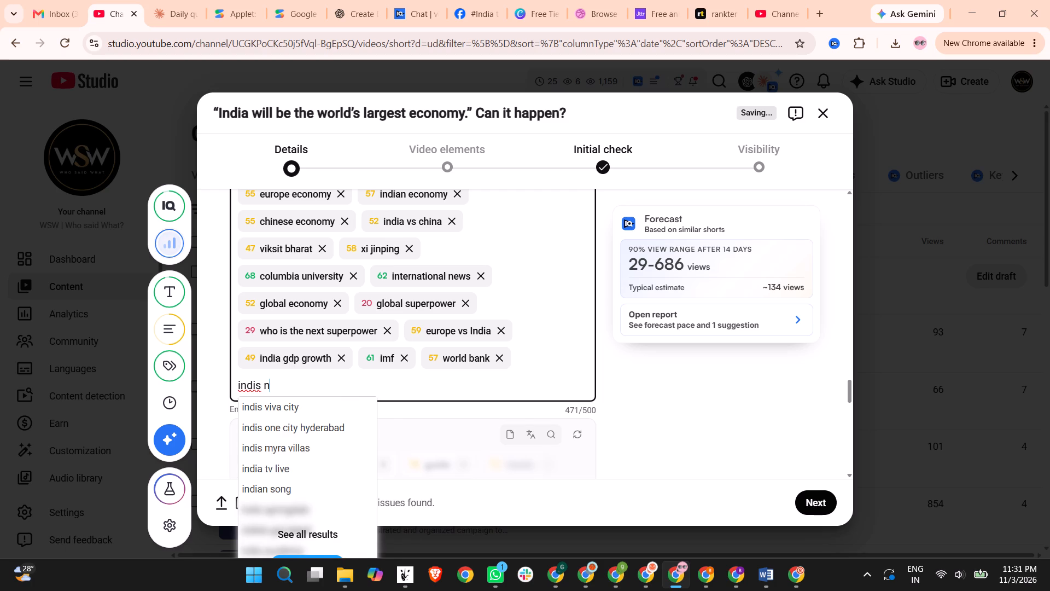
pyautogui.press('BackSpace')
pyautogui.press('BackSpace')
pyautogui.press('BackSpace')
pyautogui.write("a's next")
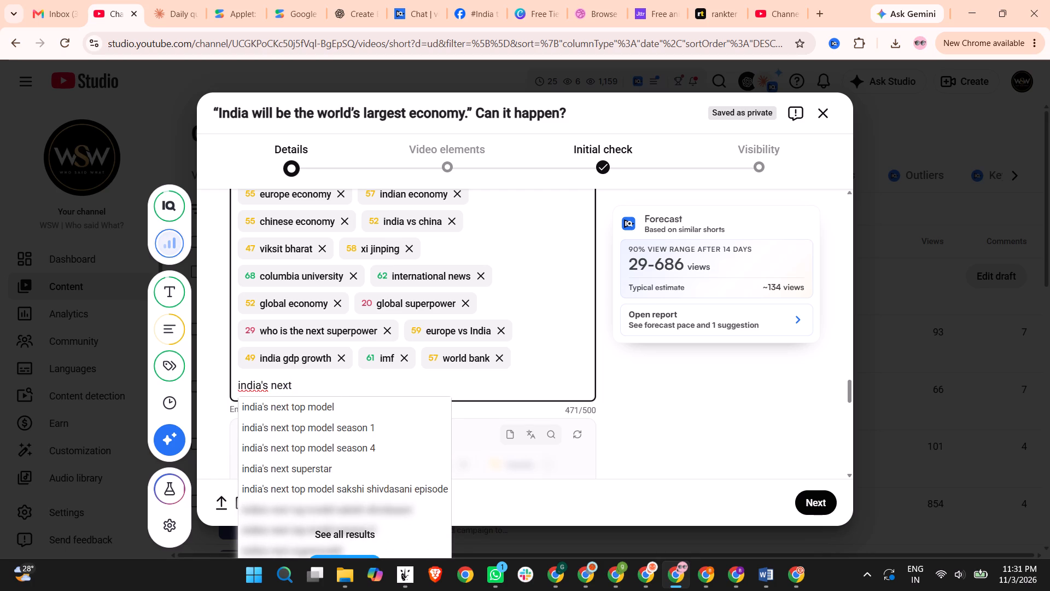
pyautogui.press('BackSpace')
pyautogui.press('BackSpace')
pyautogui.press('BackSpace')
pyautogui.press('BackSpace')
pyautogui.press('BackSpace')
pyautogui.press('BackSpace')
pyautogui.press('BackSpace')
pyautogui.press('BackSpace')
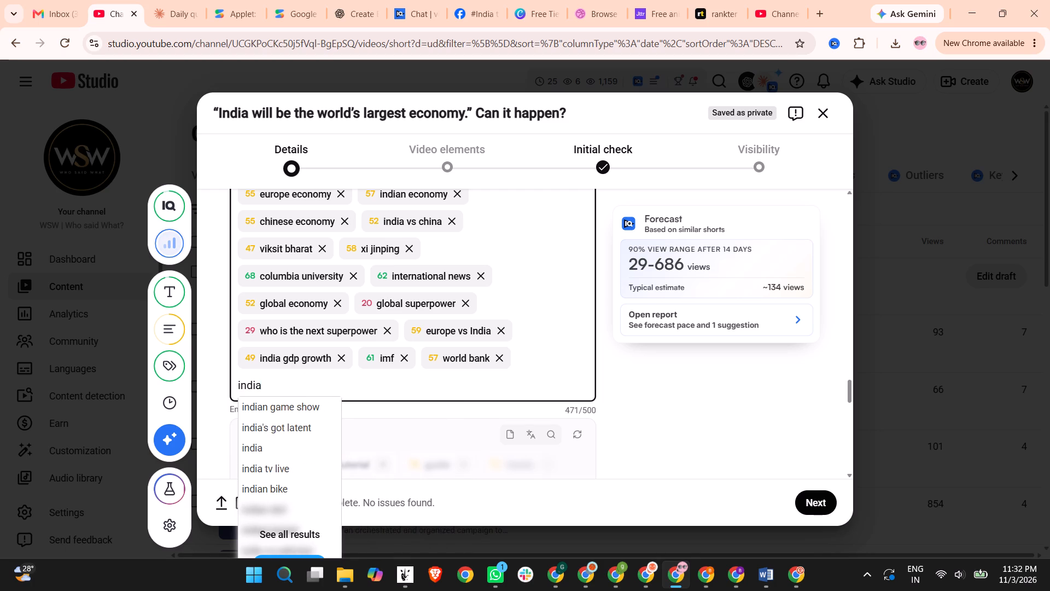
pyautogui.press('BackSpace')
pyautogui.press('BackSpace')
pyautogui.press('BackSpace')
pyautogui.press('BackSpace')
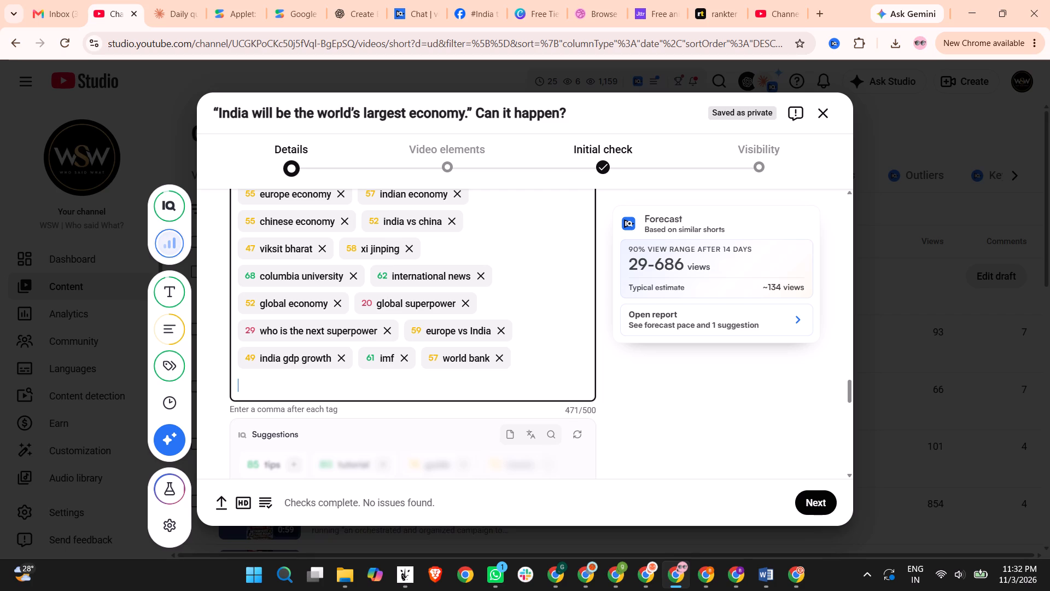
# Turn off publishing the Short to the subscriptions feed and notifying subscribers.
pyautogui.scroll(-5, 343, 433)
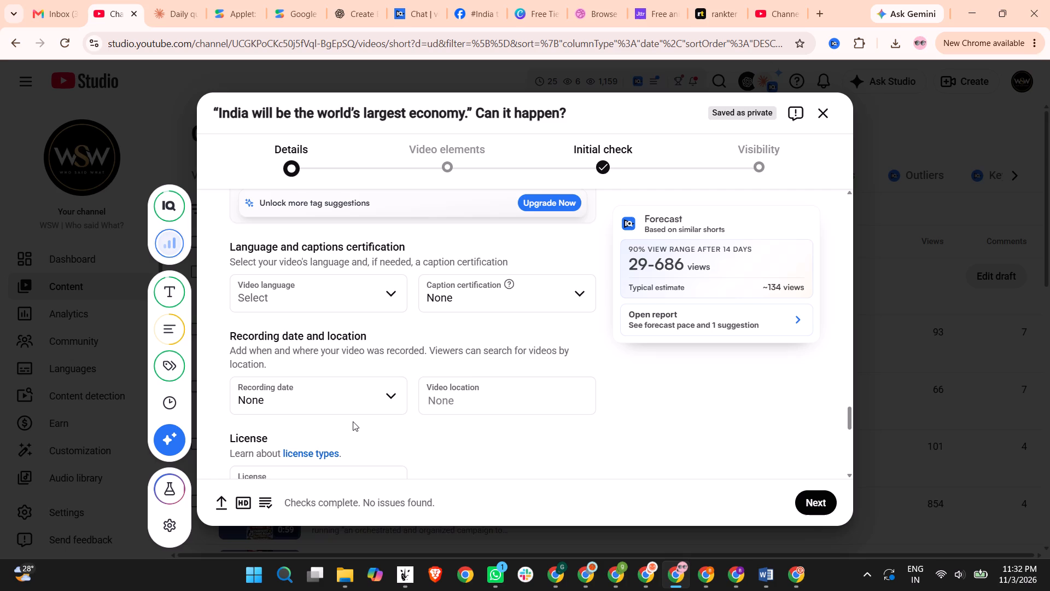
pyautogui.scroll(-5, 374, 323)
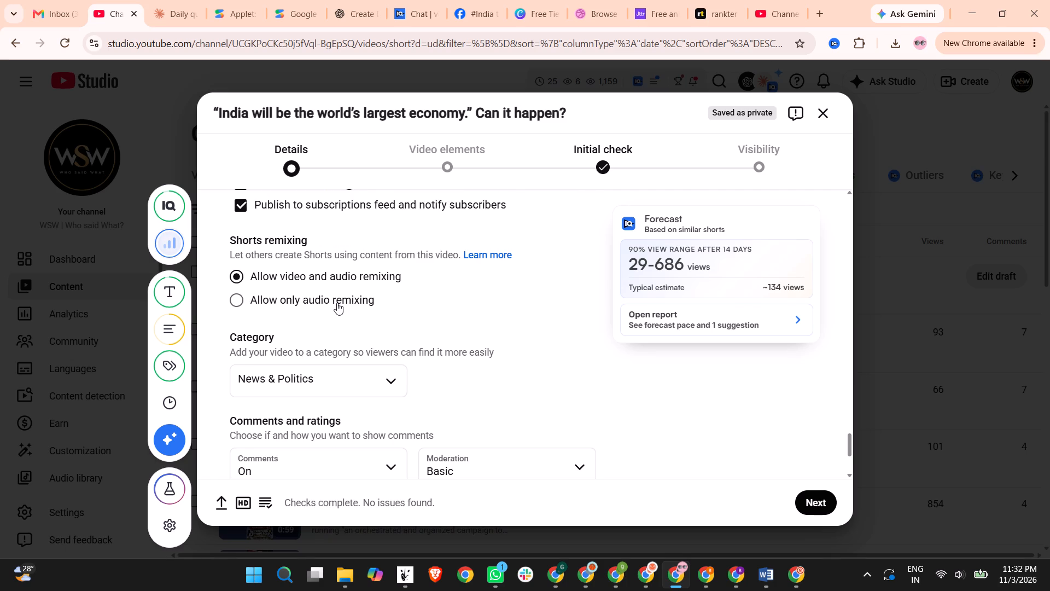
pyautogui.scroll(10, 381, 318)
pyautogui.scroll(3, 433, 330)
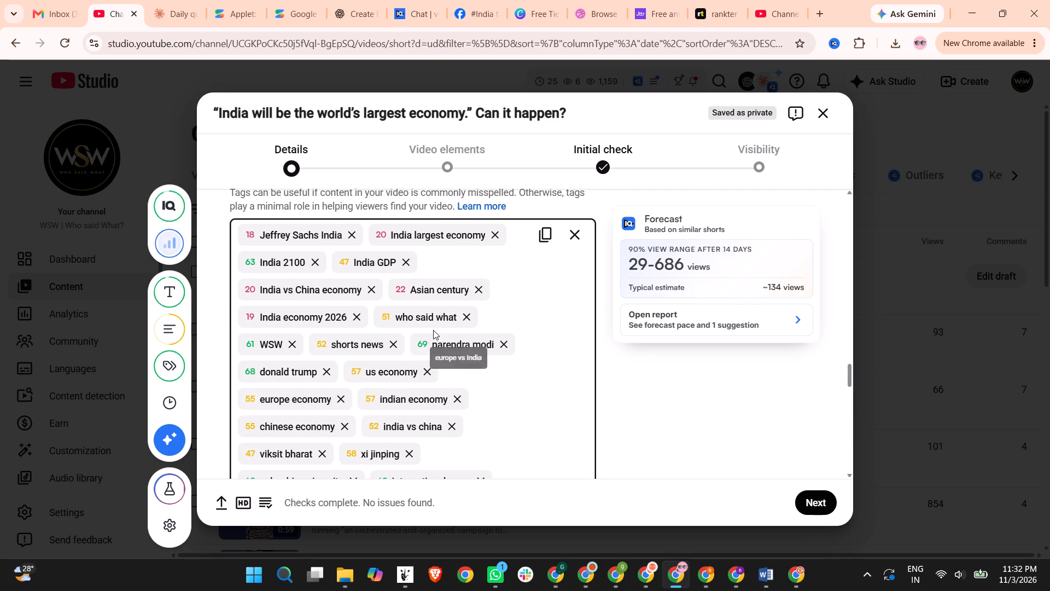
pyautogui.scroll(-3, 374, 246)
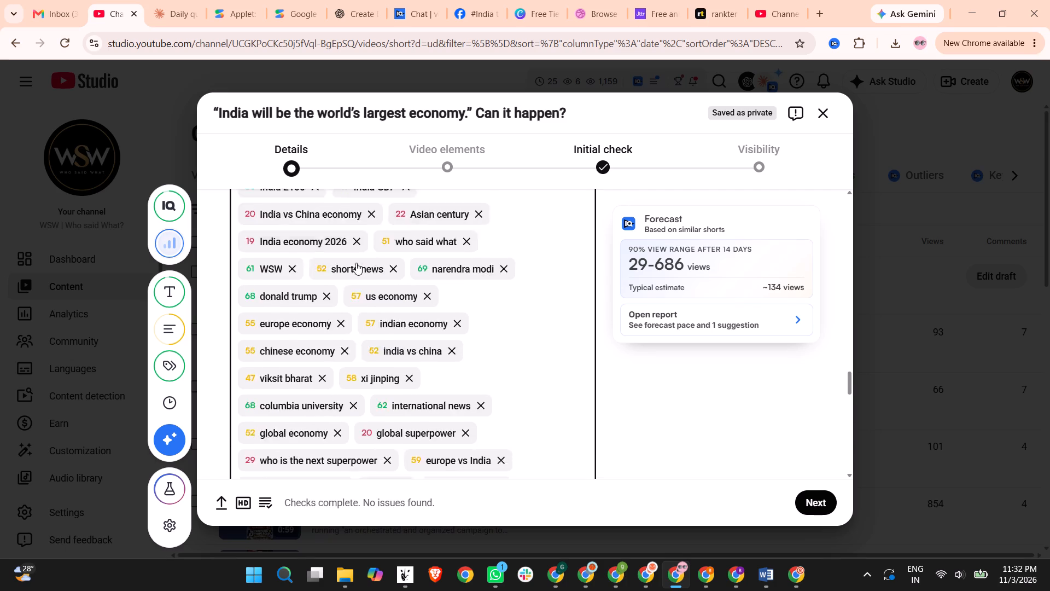
pyautogui.scroll(-4, 364, 275)
pyautogui.scroll(-3, 372, 333)
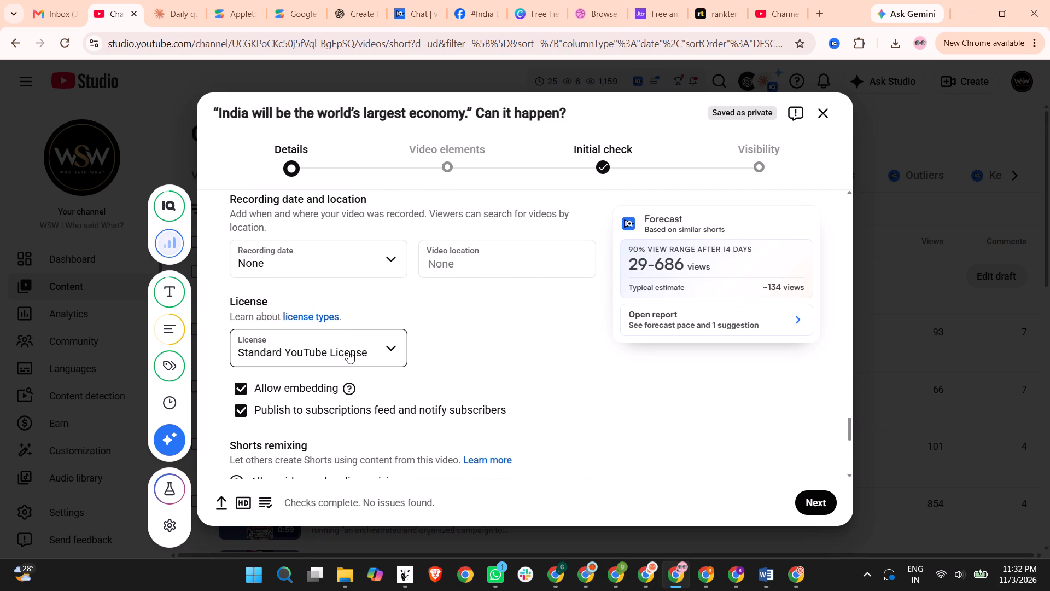
pyautogui.click(361, 410)
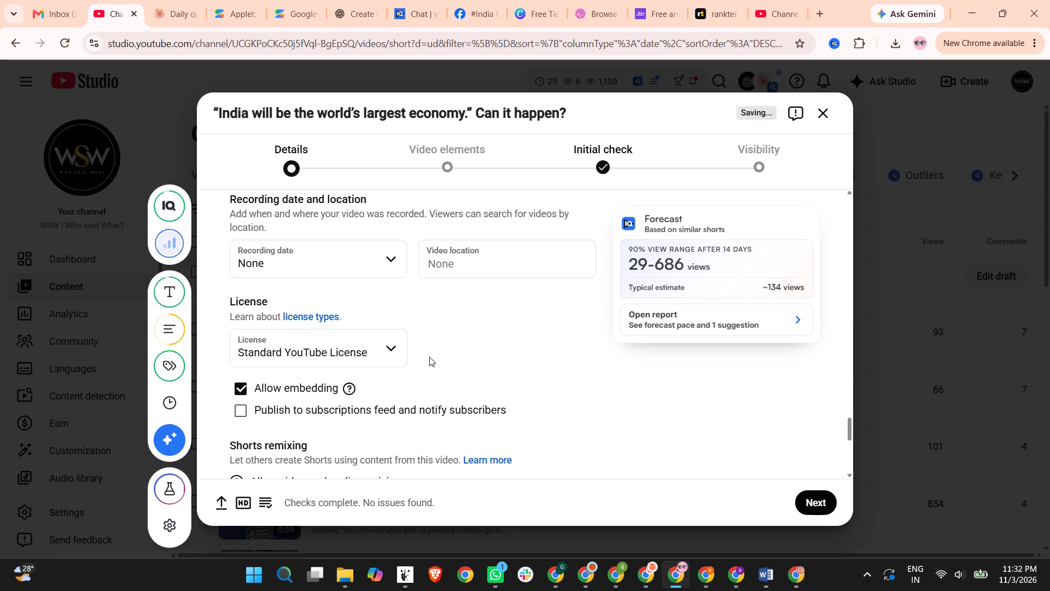
# Set Shorts remixing to allow only audio remixing.
pyautogui.scroll(-13, 402, 366)
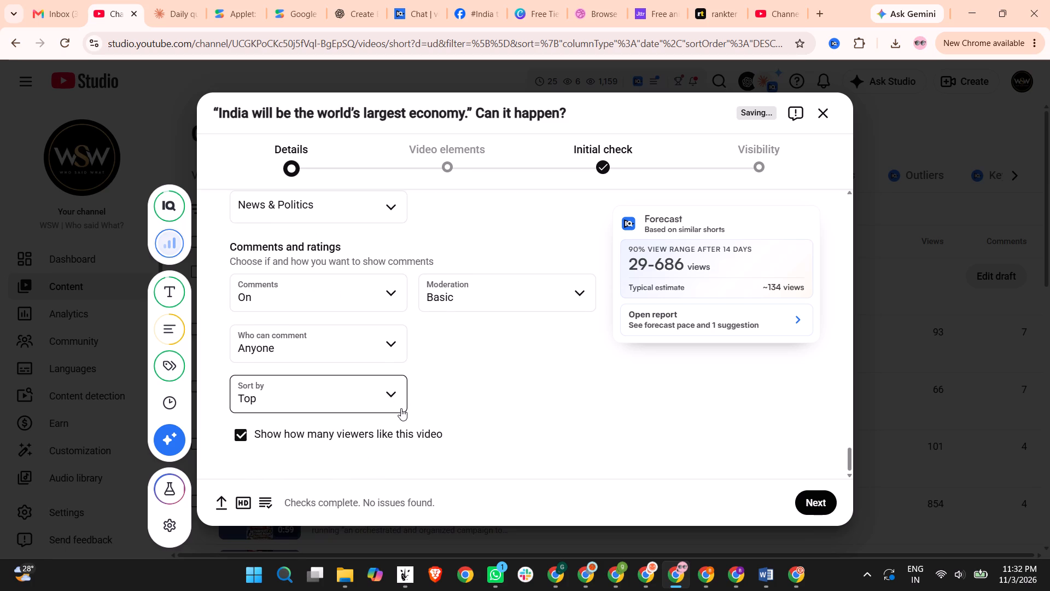
pyautogui.scroll(2, 402, 410)
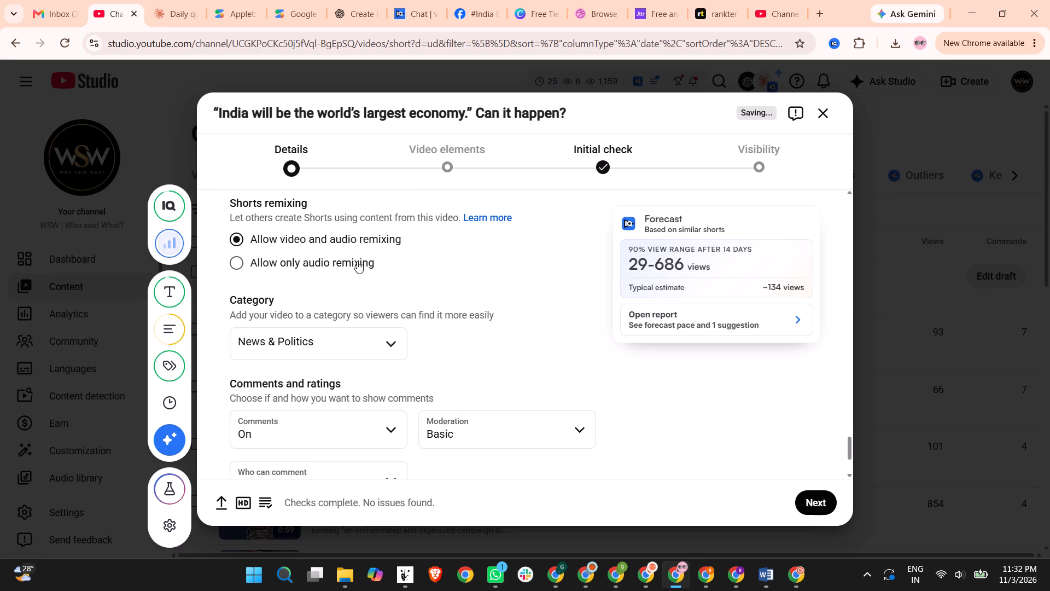
pyautogui.click(357, 260)
# Review the Short's details, from the thumbnail and automatic features down to the license and remixing settings.
pyautogui.scroll(6, 441, 318)
pyautogui.scroll(17, 495, 322)
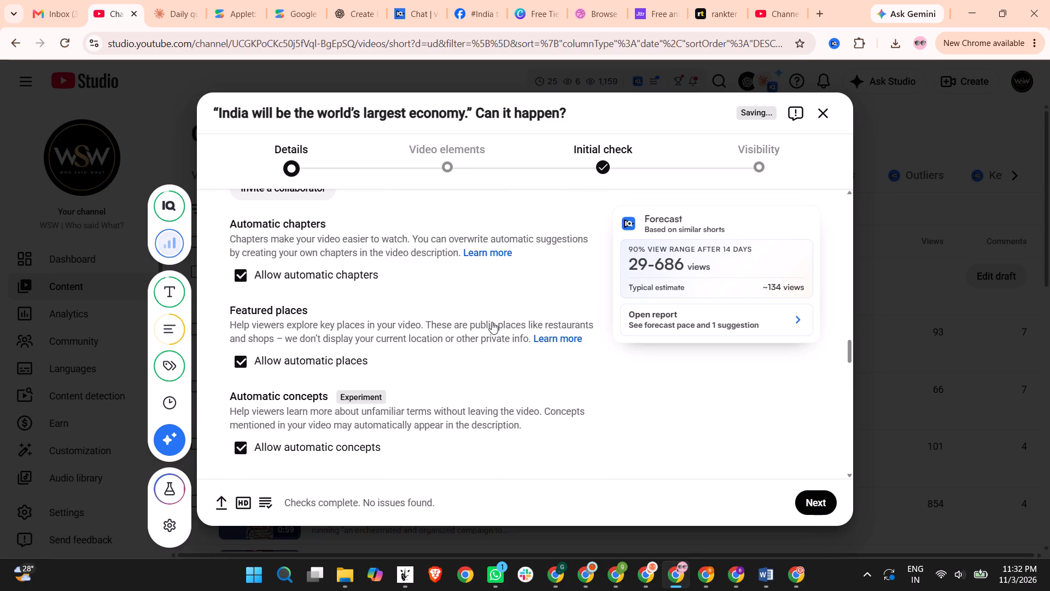
pyautogui.scroll(20, 492, 322)
pyautogui.scroll(2, 492, 322)
pyautogui.scroll(-11, 489, 325)
pyautogui.scroll(2, 488, 329)
pyautogui.scroll(-2, 488, 330)
pyautogui.scroll(1, 488, 331)
pyautogui.scroll(-2, 488, 331)
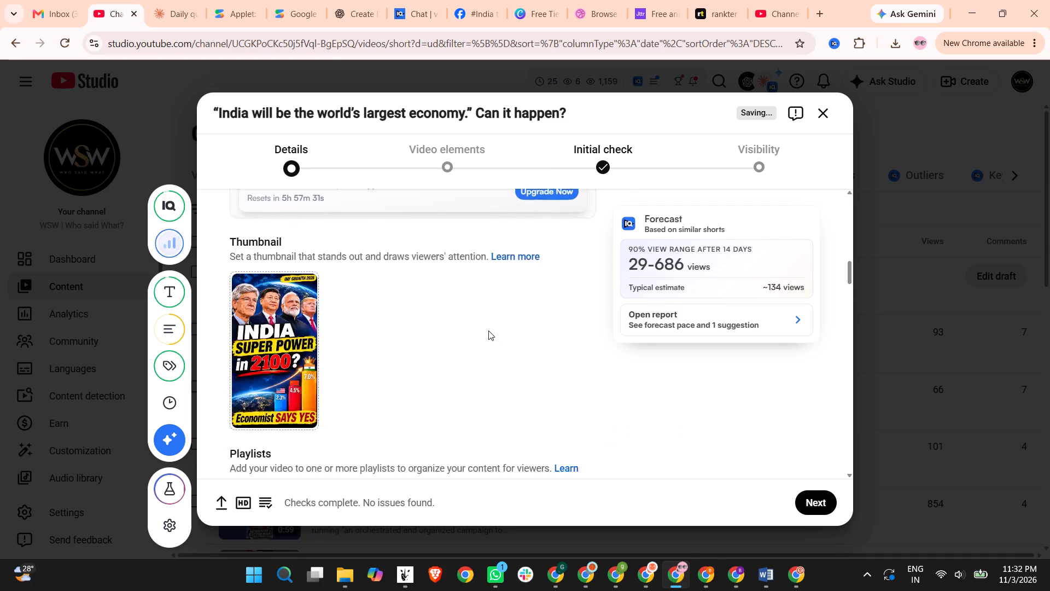
pyautogui.scroll(-12, 488, 331)
pyautogui.scroll(-19, 488, 331)
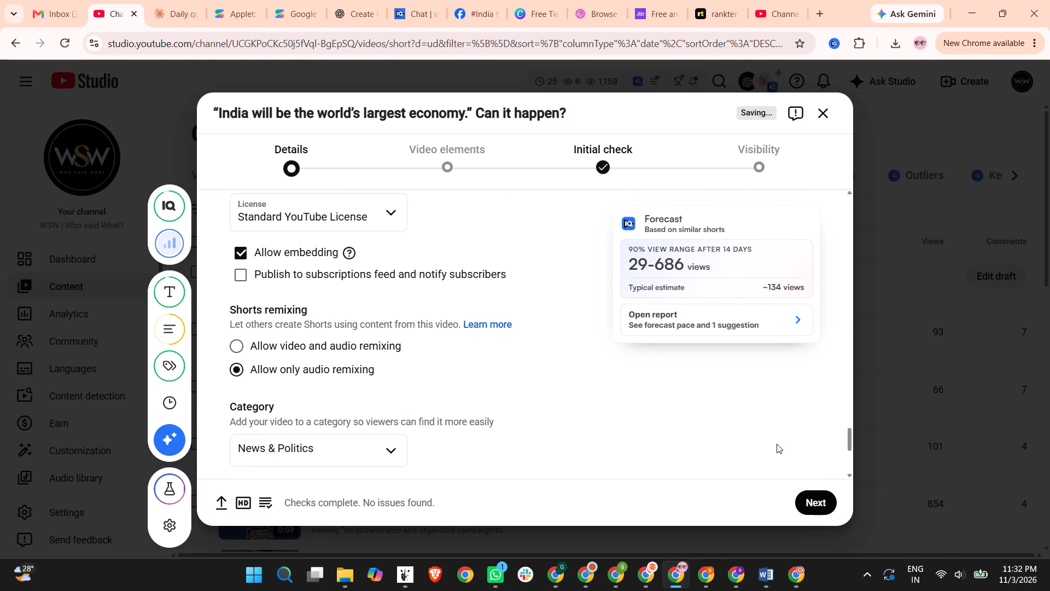
# Go on to the video elements and add "Europe Tries to Lecture India…" as the Short's related video.
pyautogui.click(818, 495)
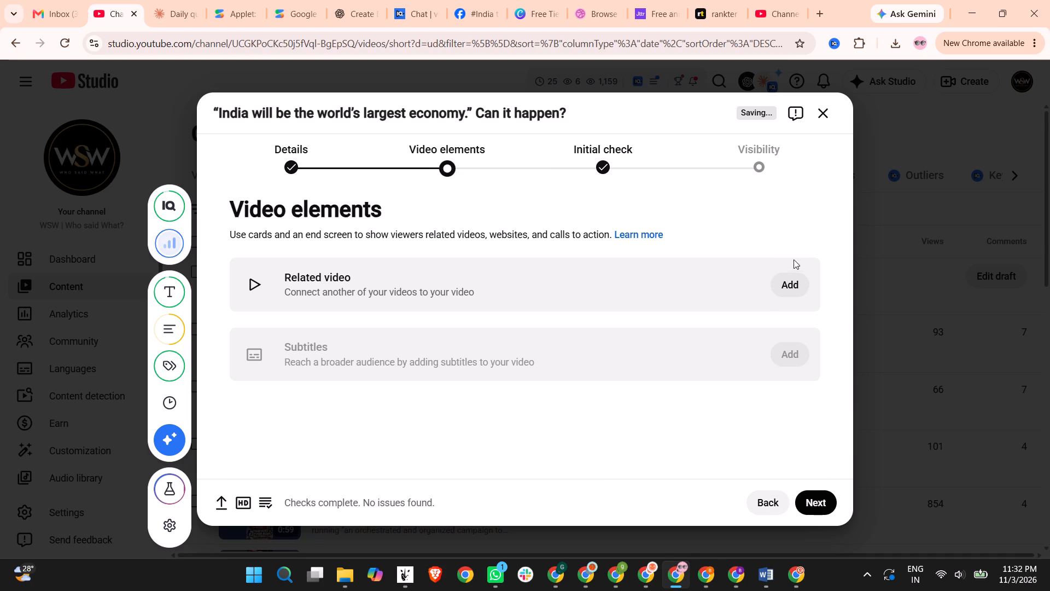
pyautogui.click(791, 282)
pyautogui.click(510, 347)
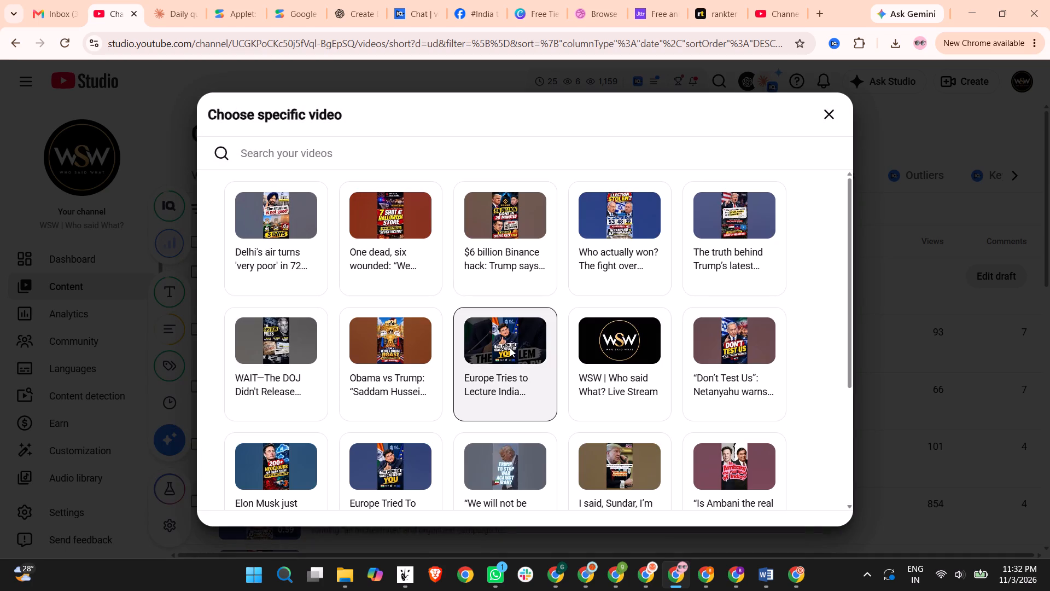
# Continue past the initial check, set the Short's visibility to Public and publish it.
pyautogui.click(821, 501)
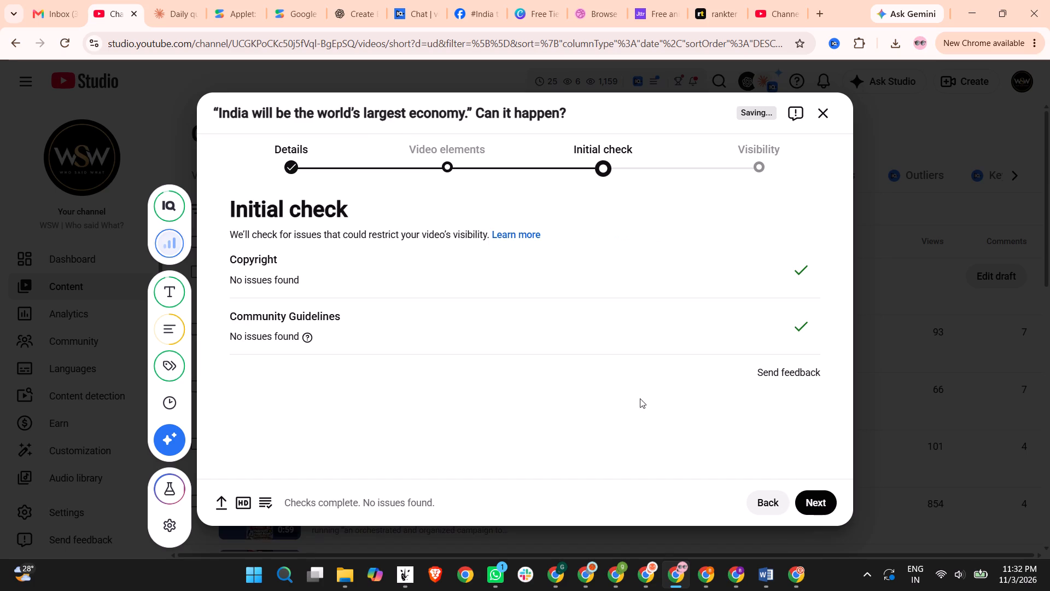
pyautogui.click(813, 500)
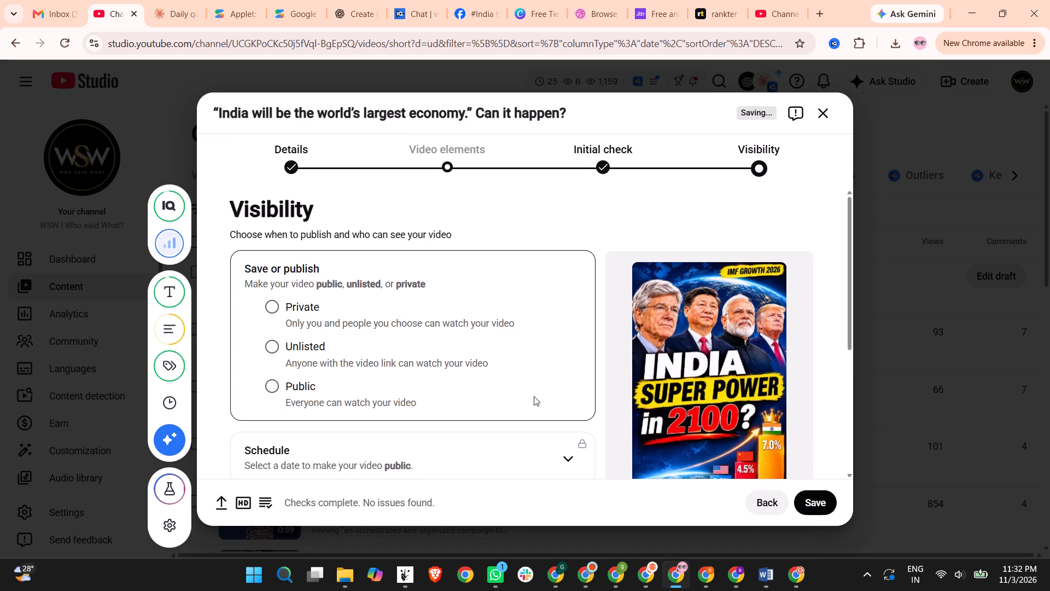
pyautogui.click(304, 392)
pyautogui.scroll(-3, 442, 327)
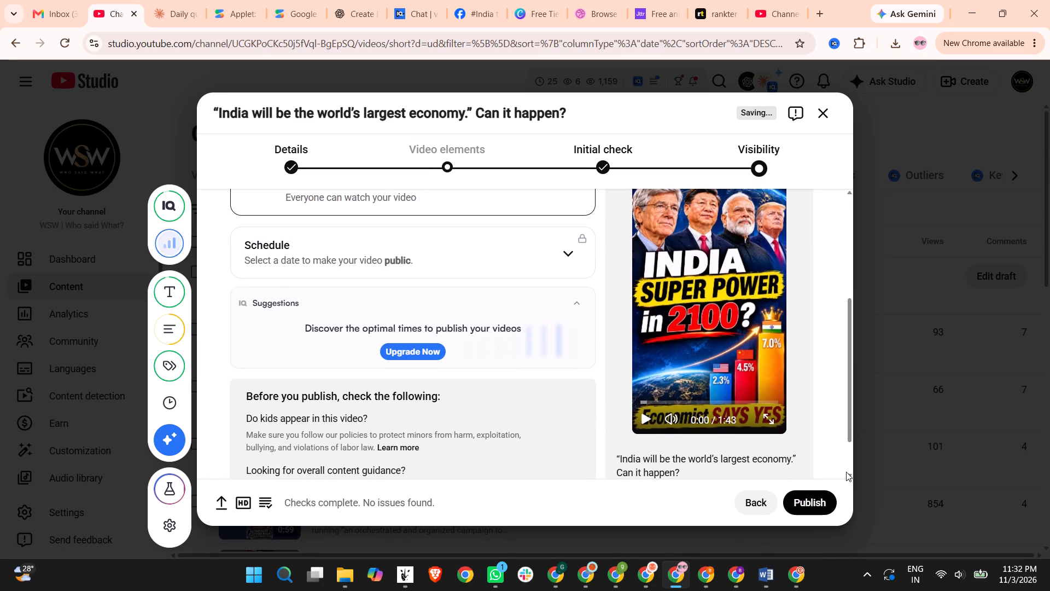
pyautogui.scroll(-6, 687, 428)
pyautogui.click(811, 500)
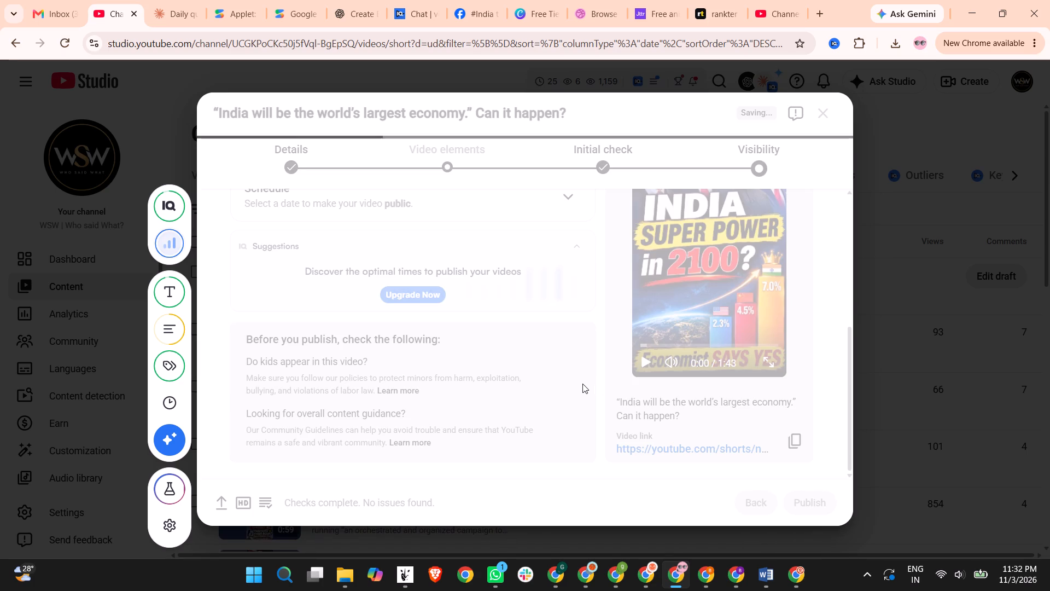
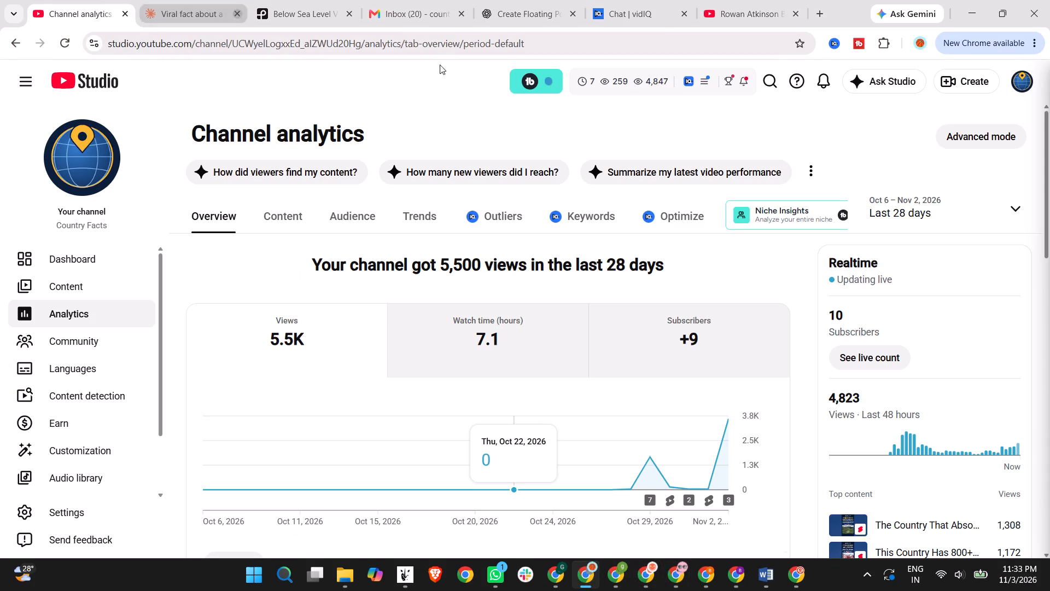
# Open YouTube's home page in a new tab of the Country Facts browser profile.
pyautogui.click(796, 0)
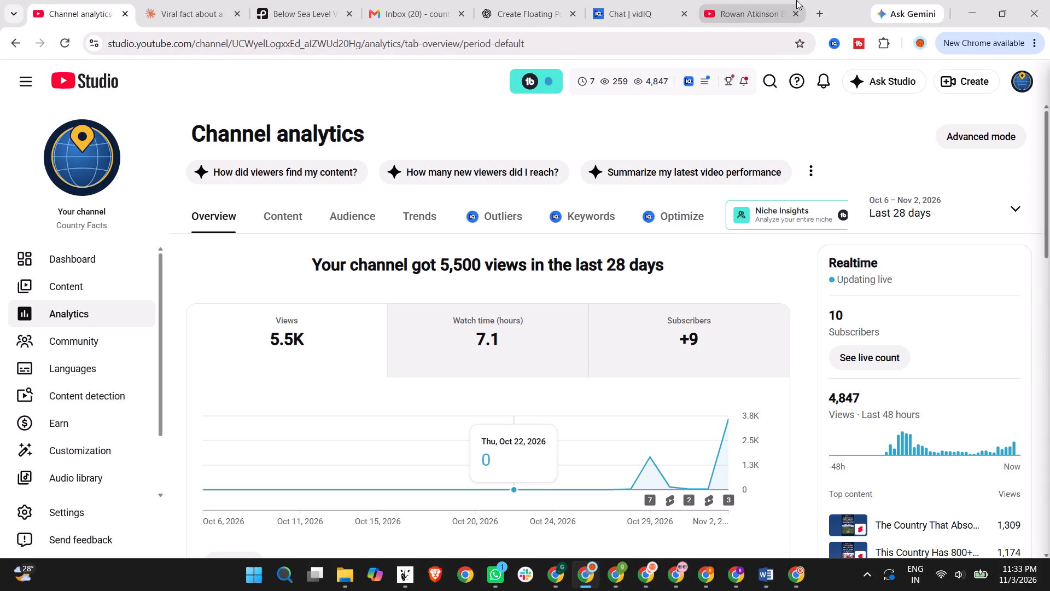
pyautogui.click(821, 3)
pyautogui.write('you')
pyautogui.press('Return')
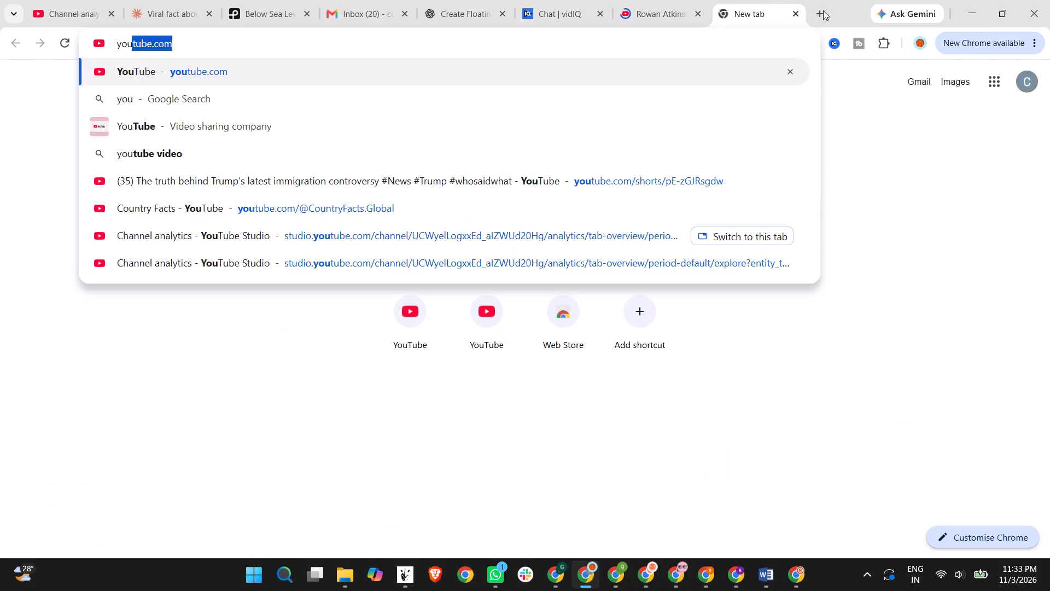
# Go to the Rowan Atkinson Short's tab and toggle its playback.
pyautogui.click(658, 0)
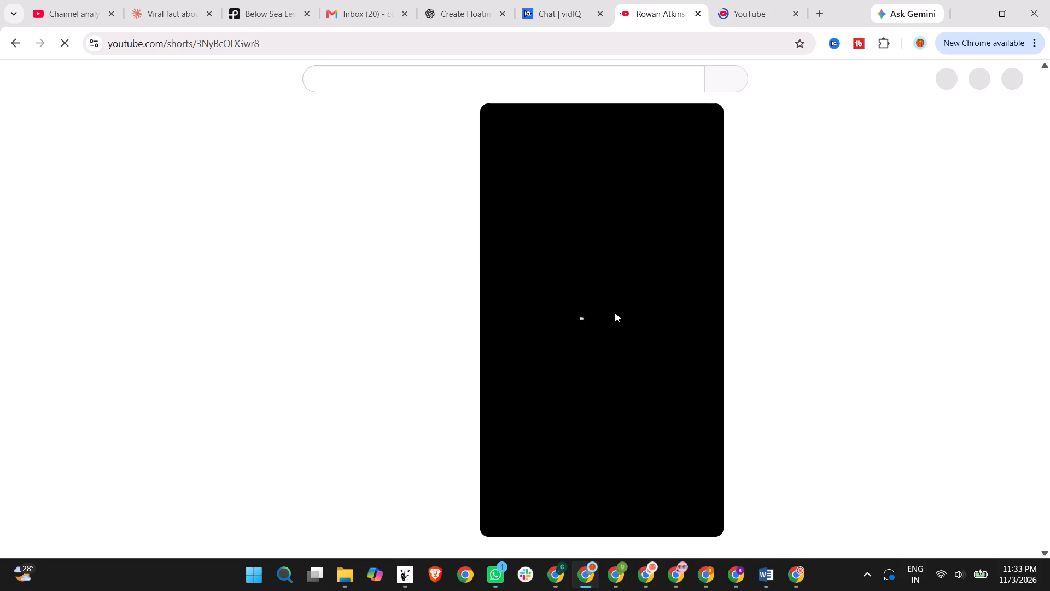
pyautogui.click(569, 333)
# Switch to the browser profile with the Canva designs and open YouTube's home page in a new tab.
pyautogui.click(681, 579)
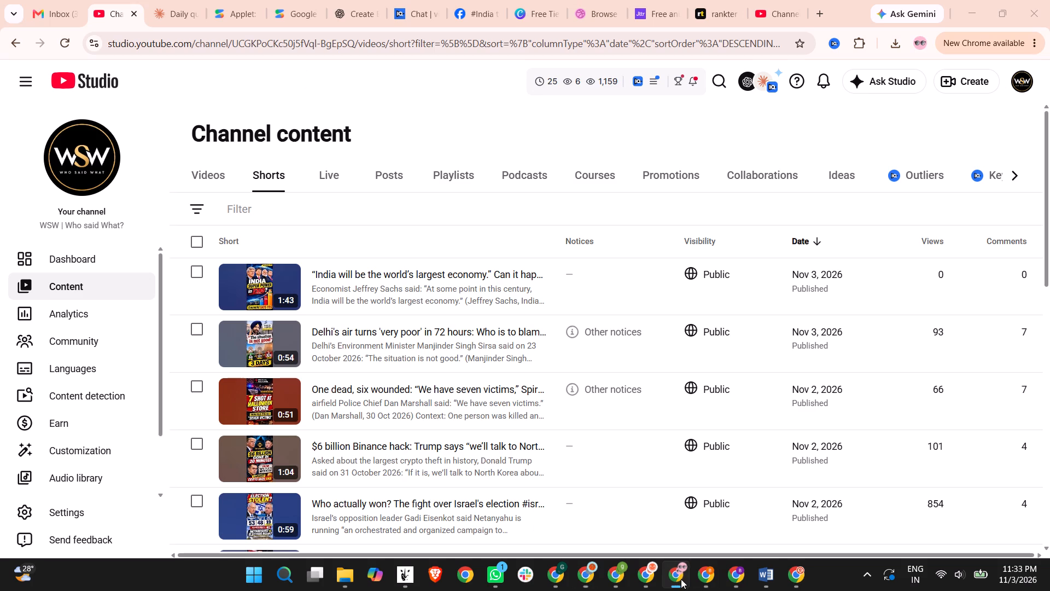
pyautogui.click(560, 574)
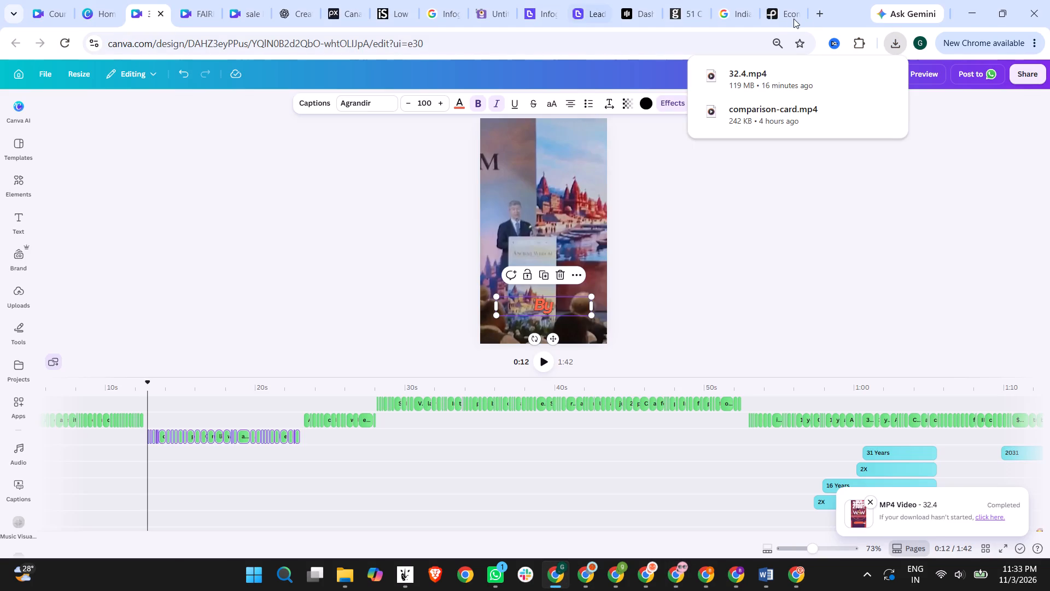
pyautogui.click(822, 17)
pyautogui.write('youtub')
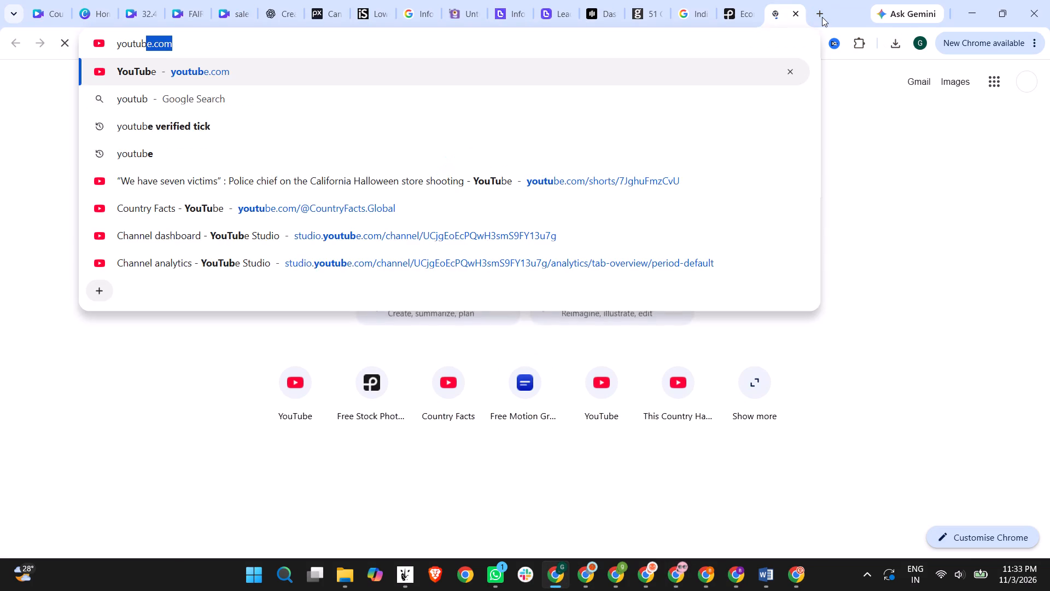
pyautogui.press('Return')
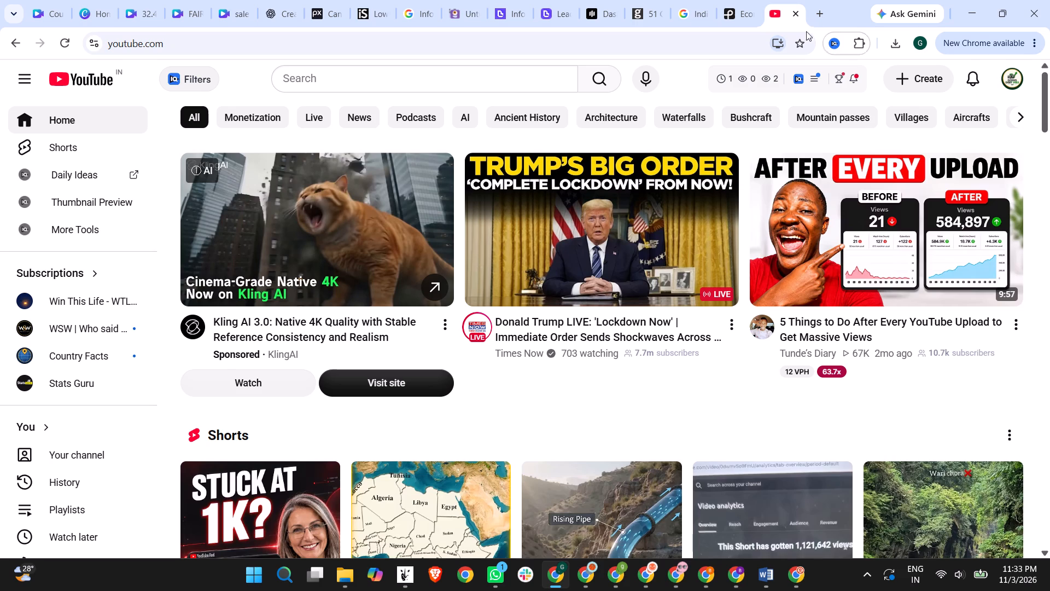
pyautogui.scroll(-4, 528, 47)
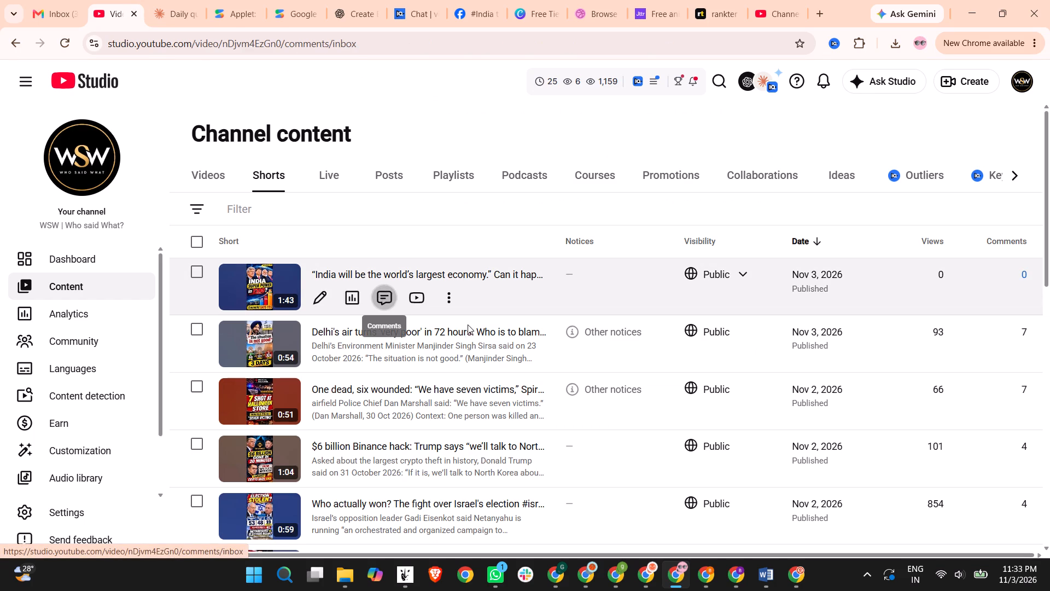
pyautogui.click(313, 419)
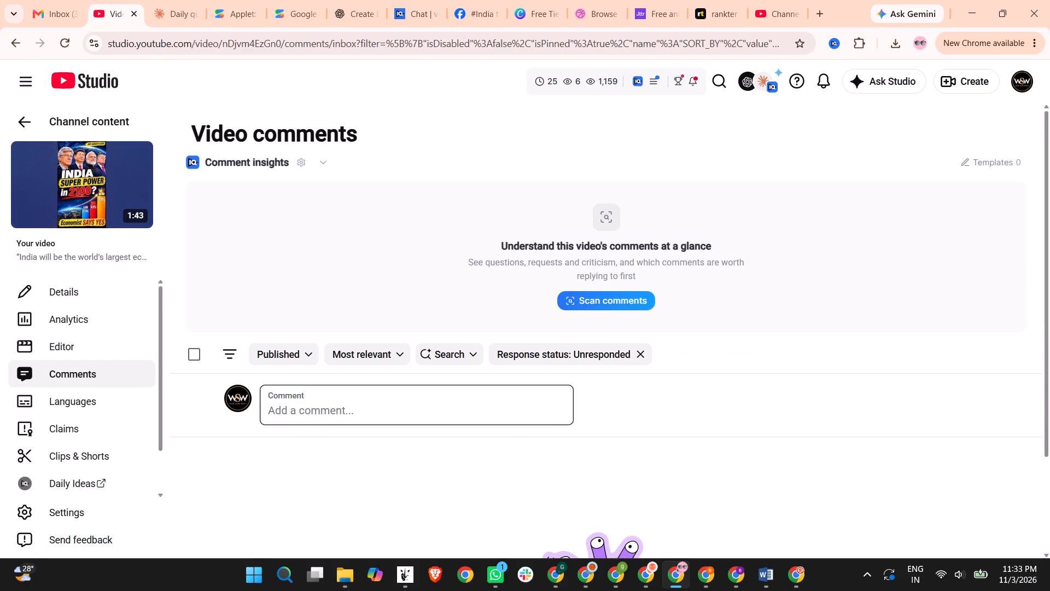
pyautogui.click(316, 415)
pyautogui.hotkey('ctrl', 'v')
pyautogui.scroll(-4, 567, 422)
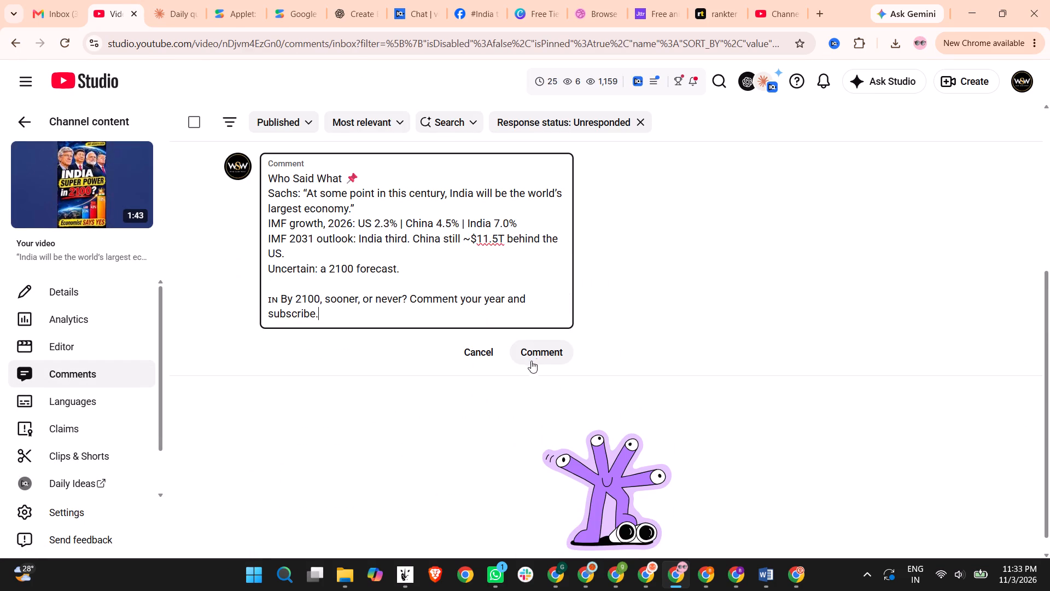
pyautogui.click(542, 352)
pyautogui.scroll(-2, 425, 294)
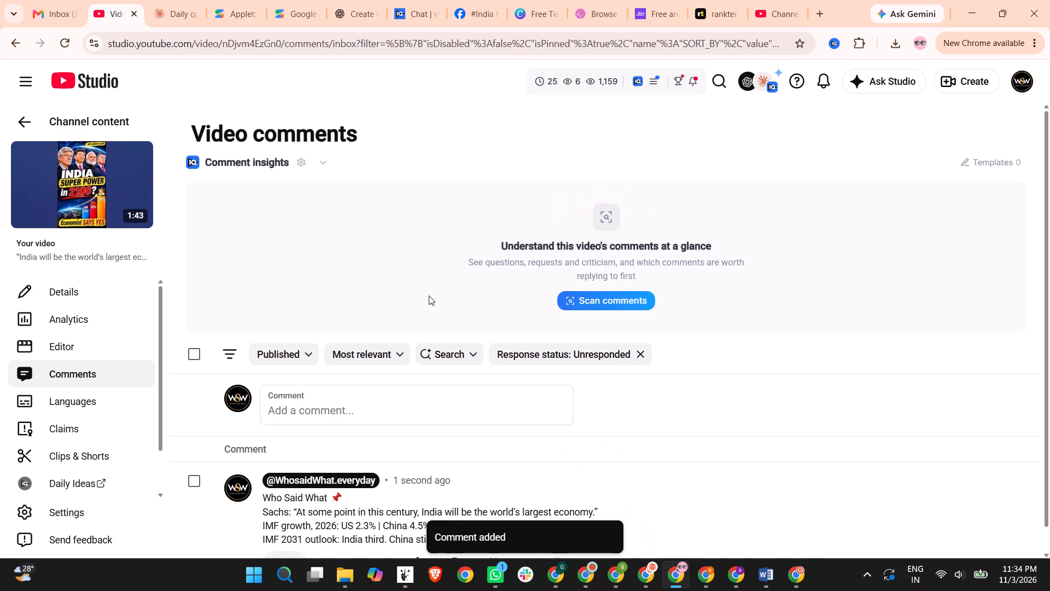
pyautogui.scroll(-3, 429, 296)
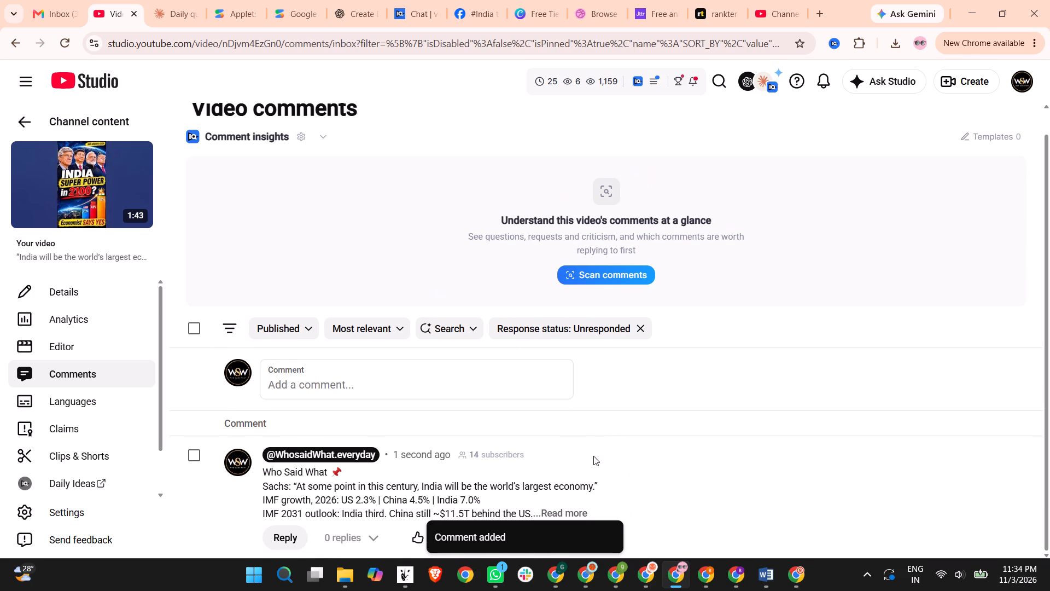
# Pin the newly posted "Who Said What" comment on the India Short in YouTube Studio.
pyautogui.scroll(-4, 663, 441)
pyautogui.click(529, 542)
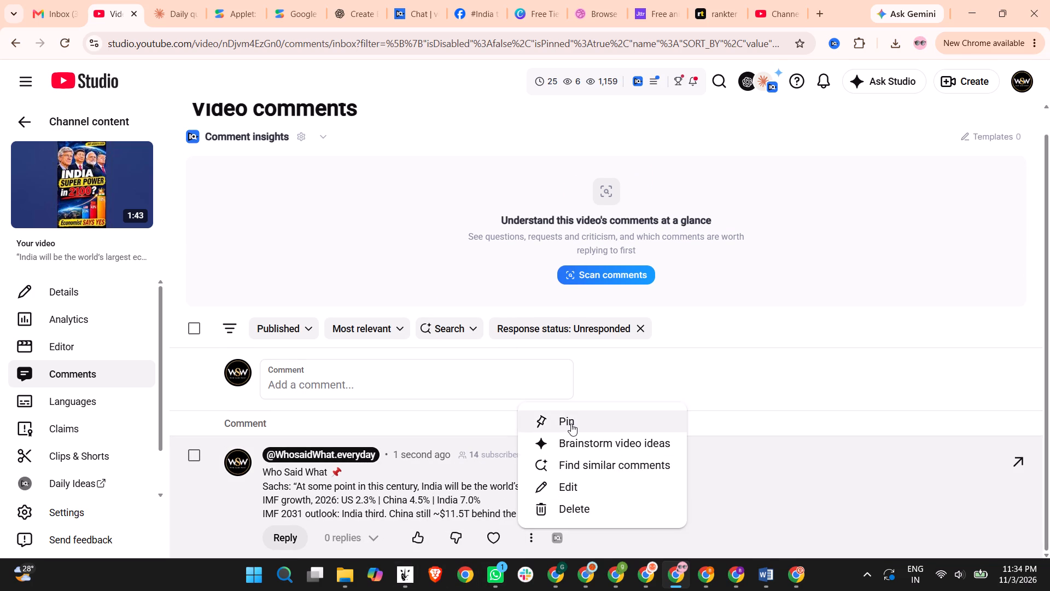
pyautogui.click(571, 424)
pyautogui.click(681, 340)
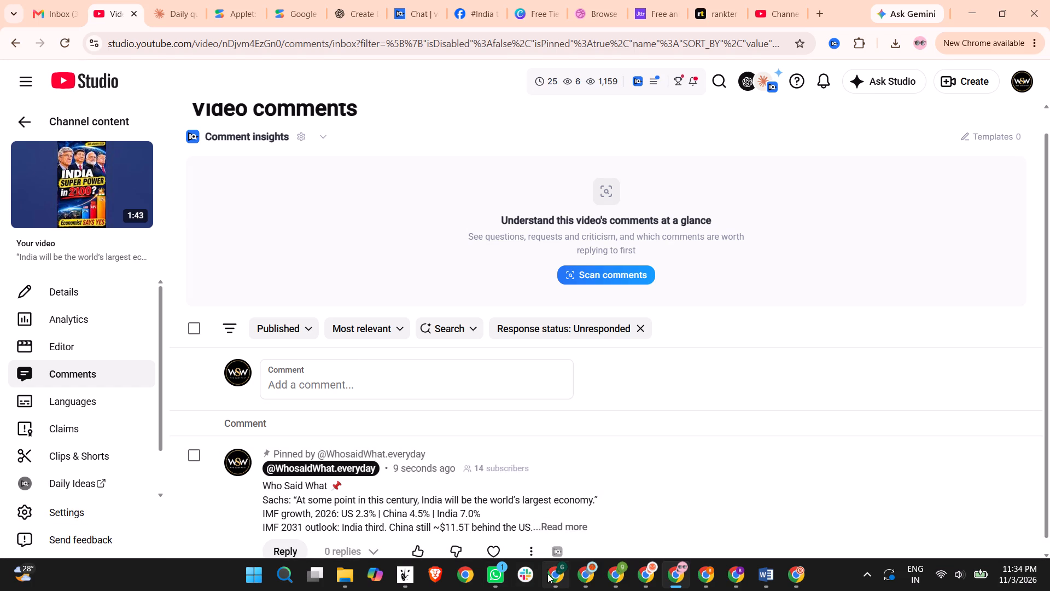
# Switch to the browser profile with the Rowan Atkinson Short and reload its YouTube home page.
pyautogui.click(574, 567)
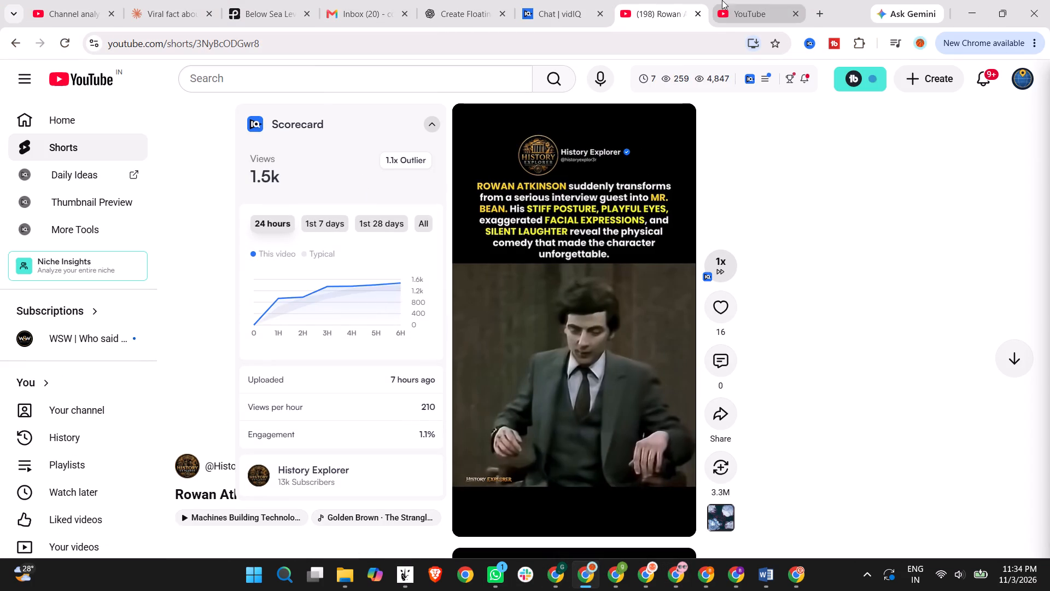
pyautogui.click(722, 0)
pyautogui.click(66, 45)
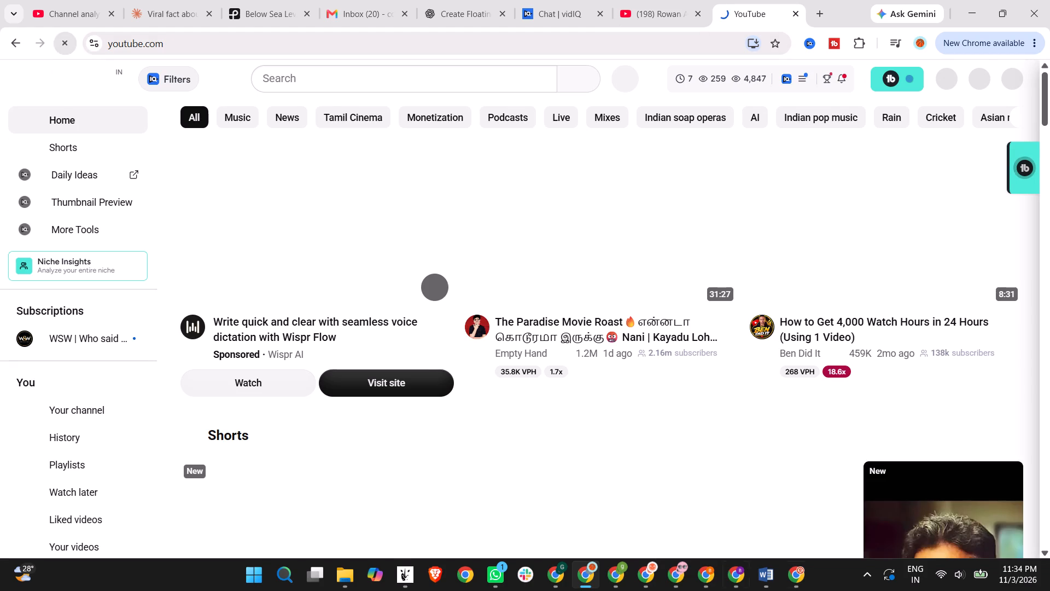
# Switch to the browser profile with the Claude Projects tab and reload its YouTube home page.
pyautogui.click(683, 572)
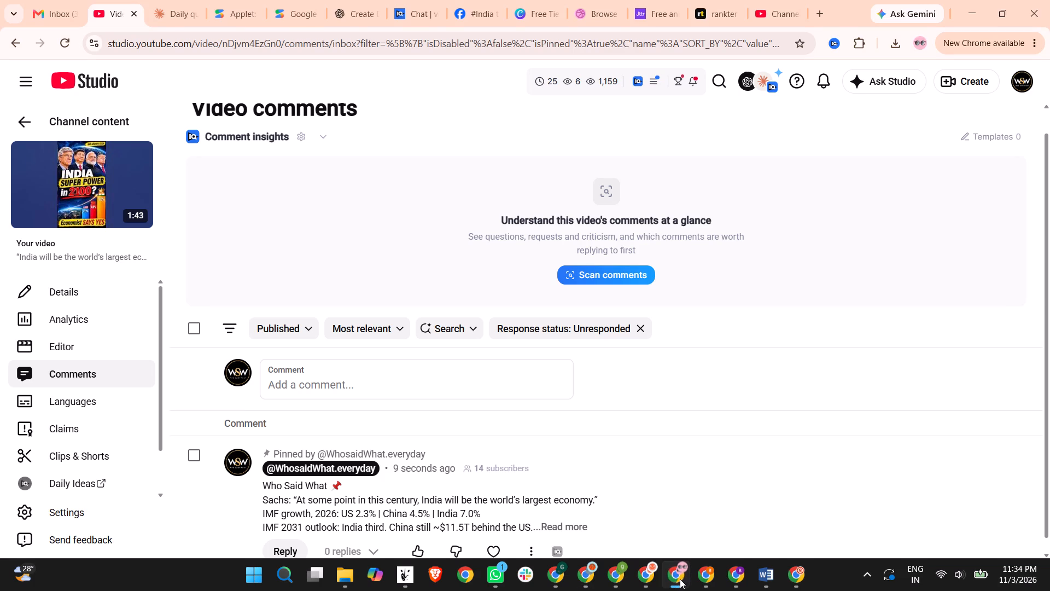
pyautogui.click(651, 574)
pyautogui.scroll(6, 553, 411)
pyautogui.scroll(17, 553, 411)
pyautogui.click(63, 44)
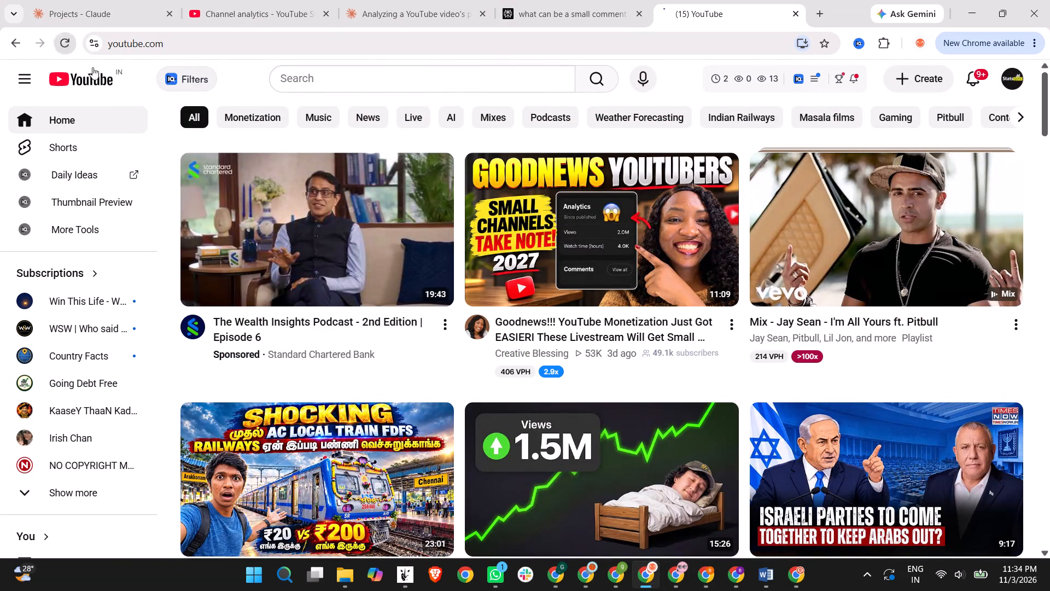
# Return to the YouTube home page in the browser profile with the Rowan Atkinson Short.
pyautogui.click(589, 564)
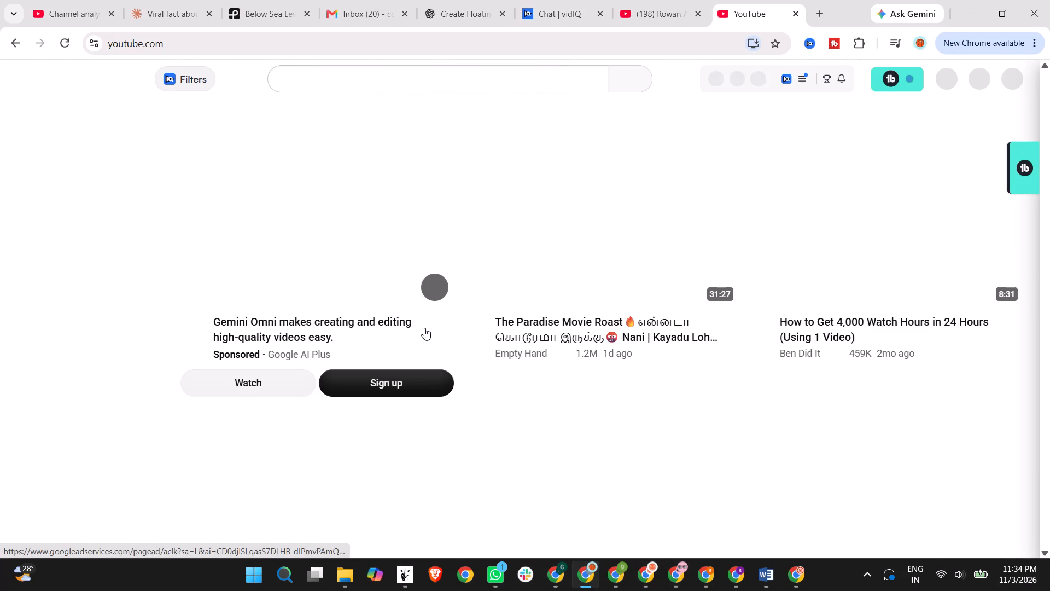
# In the Country Facts profile's YouTube feed, open the Canada coastline Short and like it.
pyautogui.scroll(-2, 424, 328)
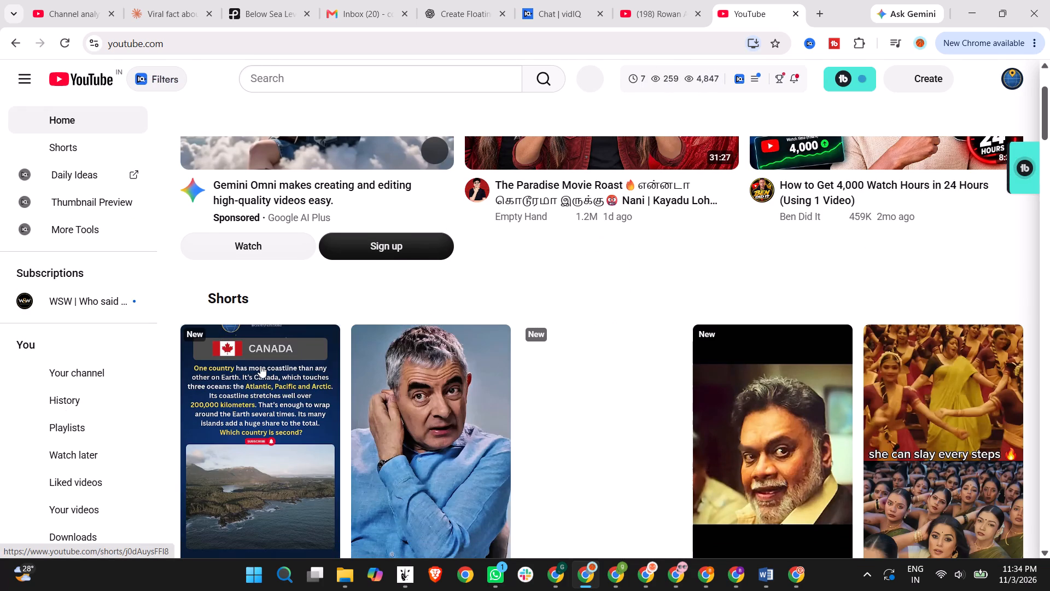
pyautogui.click(260, 366)
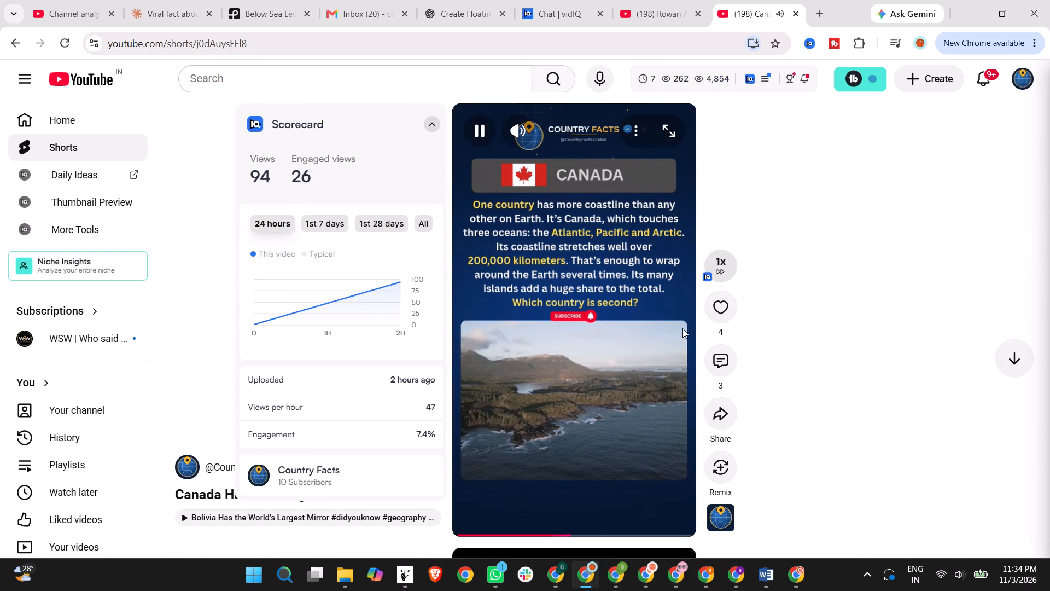
pyautogui.click(715, 297)
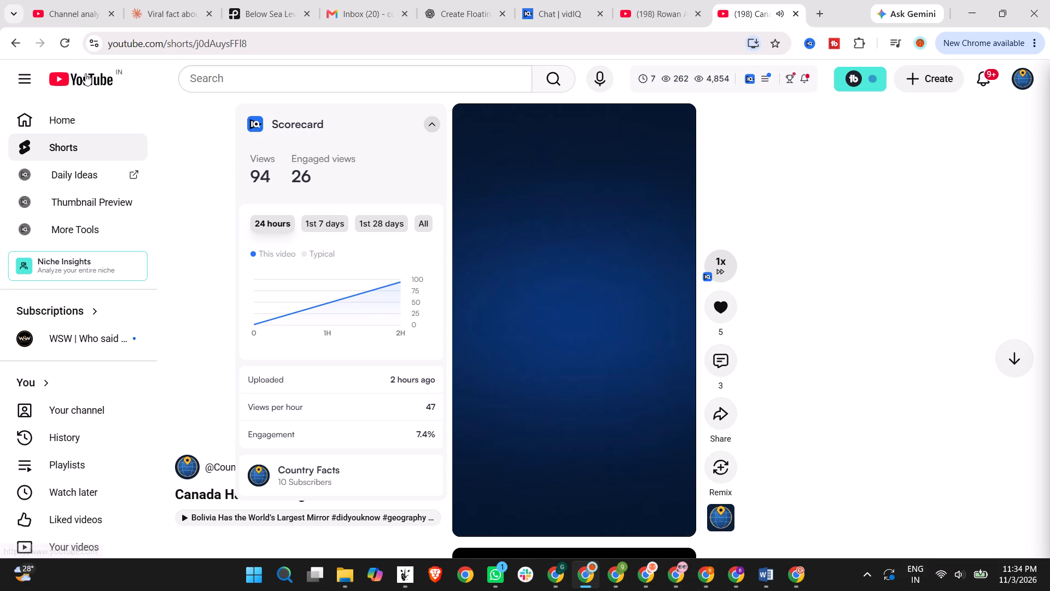
# Return to the YouTube home feed and open the newly published "India will be the world's largest economy" Short.
pyautogui.click(85, 73)
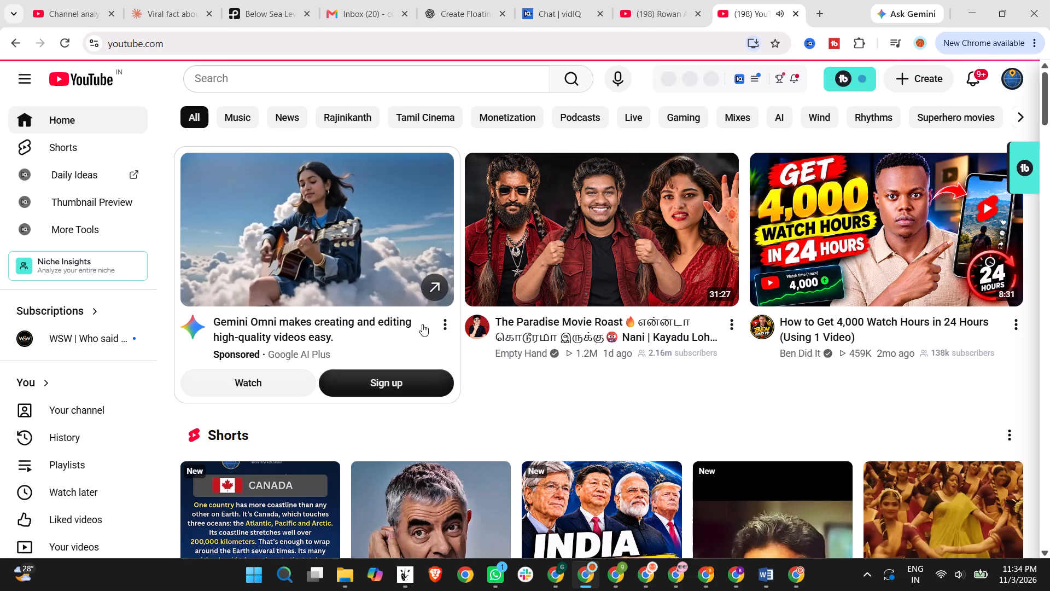
pyautogui.scroll(-3, 466, 344)
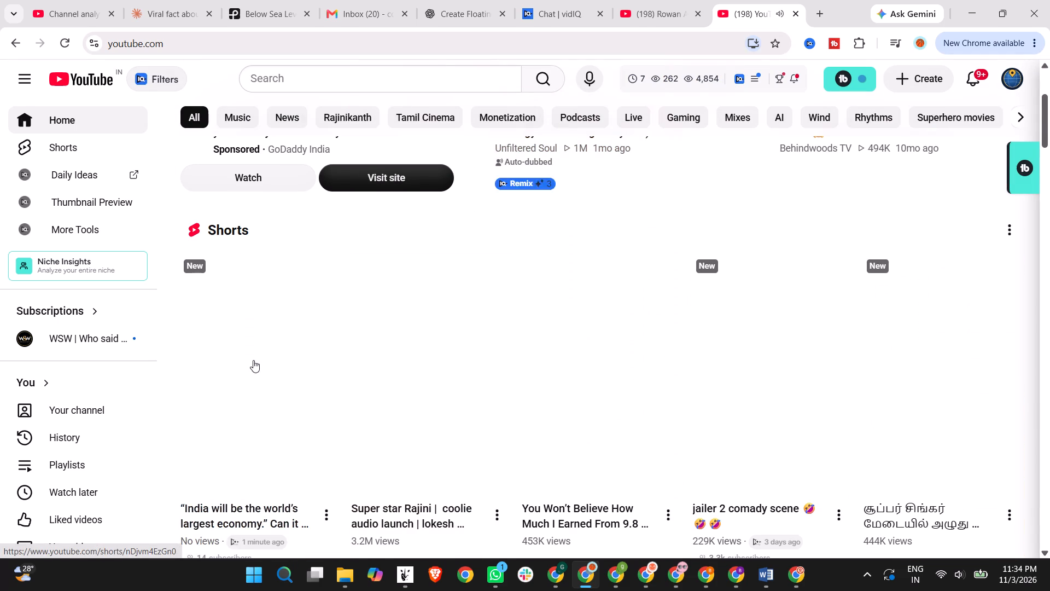
pyautogui.click(253, 360)
# Switch to the Stats Guru profile and open the "India Super Power in 2100?" Short from its YouTube feed.
pyautogui.click(651, 572)
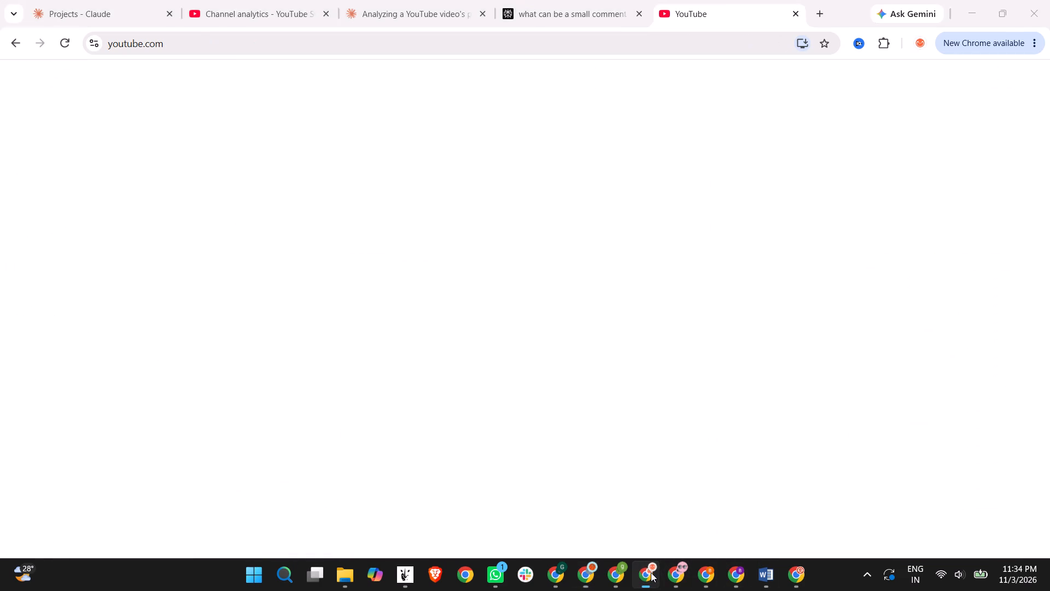
pyautogui.scroll(-3, 309, 337)
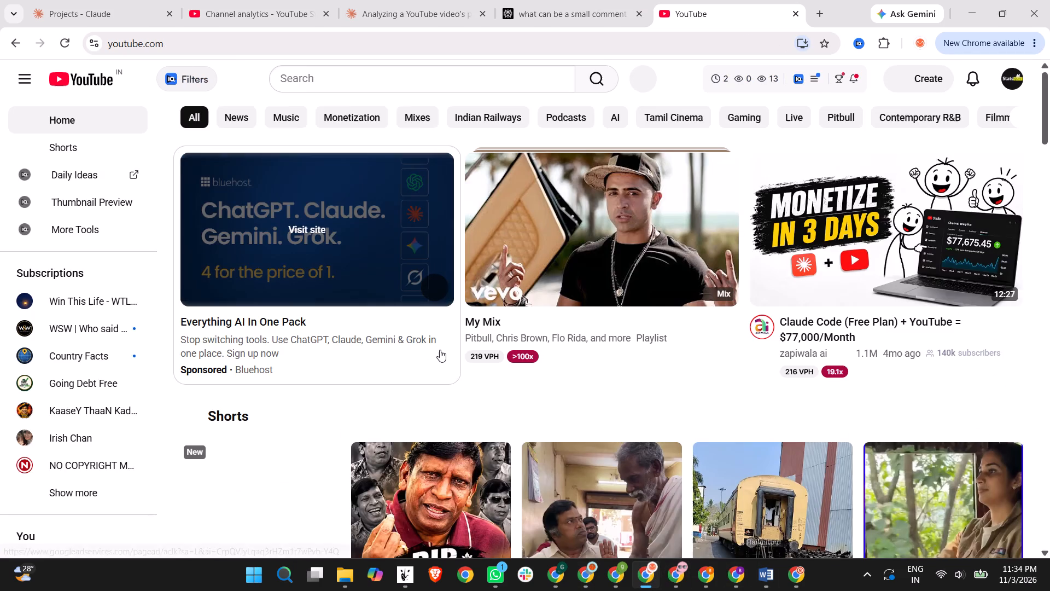
pyautogui.scroll(-1, 440, 350)
pyautogui.click(275, 443)
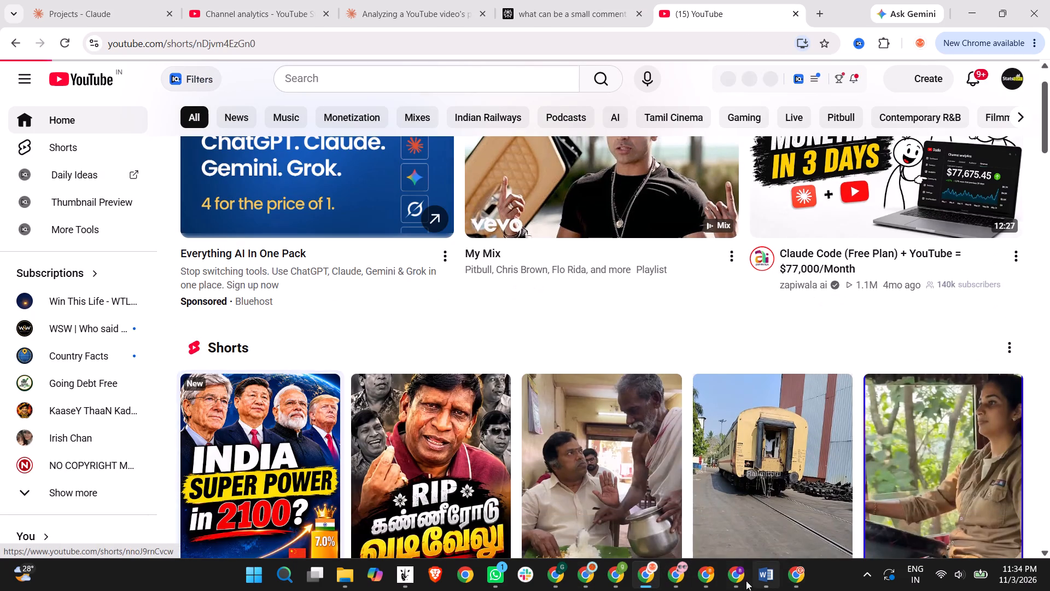
# Switch to the profile with the Canva designs and reload its YouTube feed to look for the India 2100 Short.
pyautogui.click(736, 581)
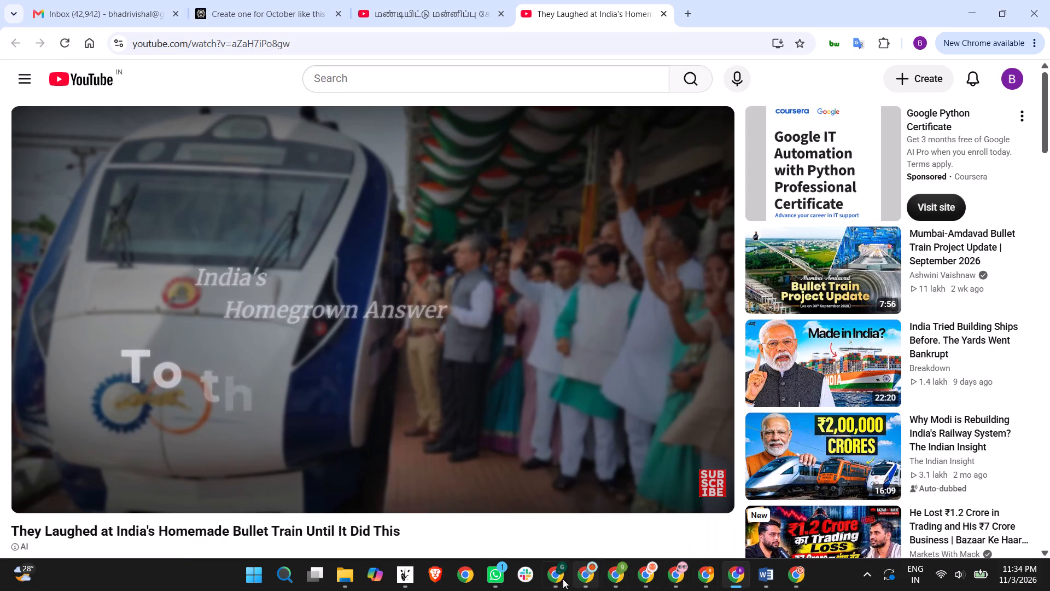
pyautogui.click(559, 575)
pyautogui.scroll(-3, 270, 324)
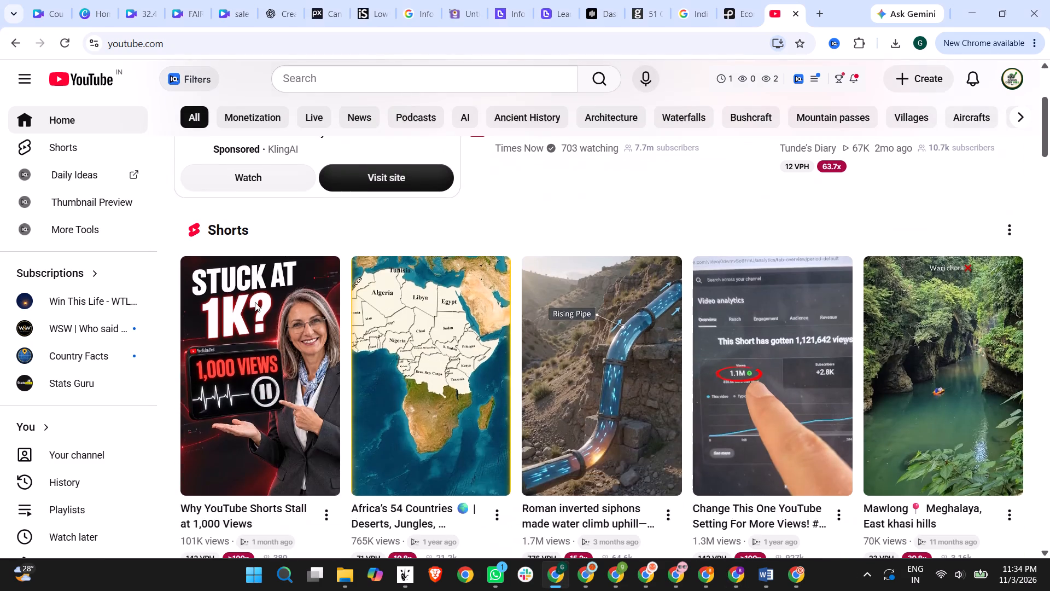
pyautogui.click(65, 35)
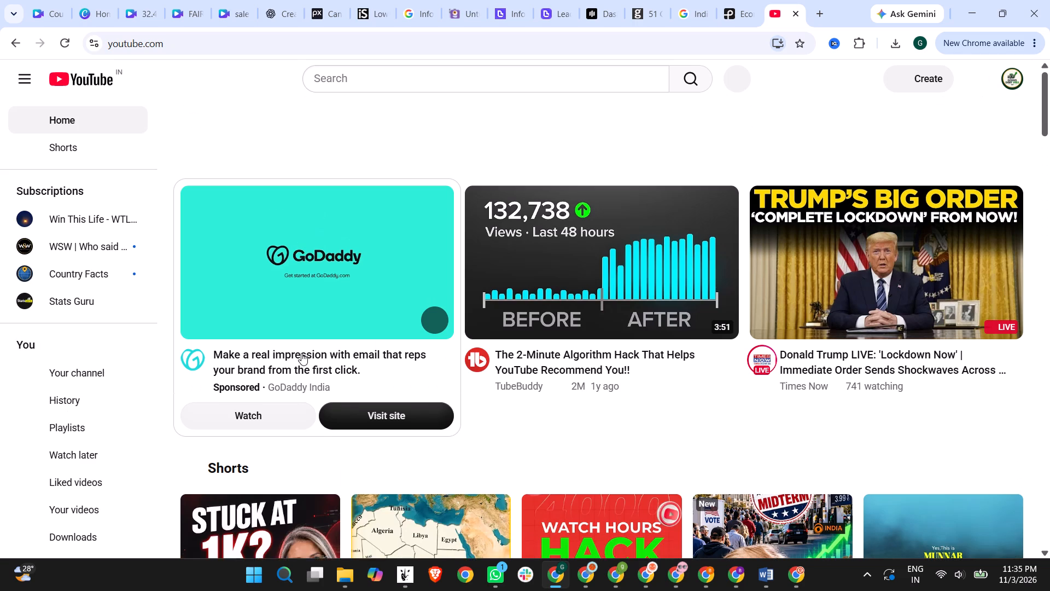
pyautogui.scroll(-4, 430, 366)
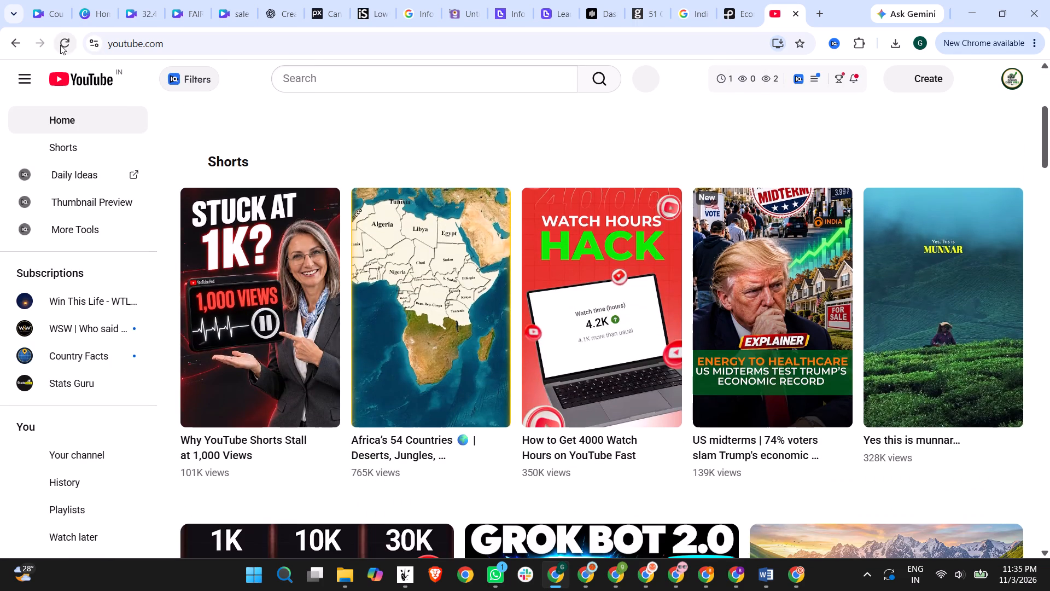
pyautogui.click(60, 45)
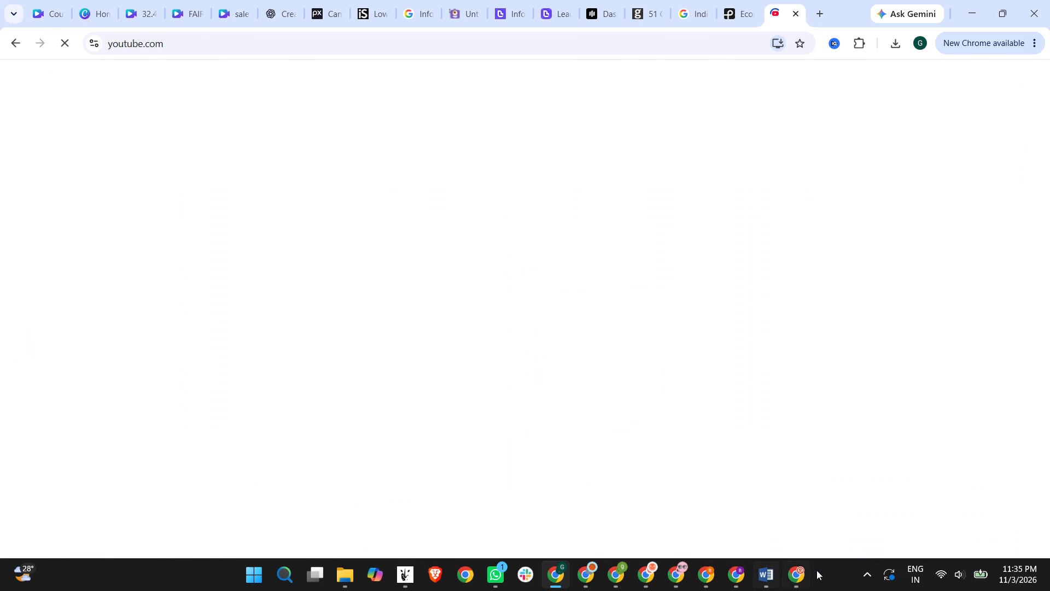